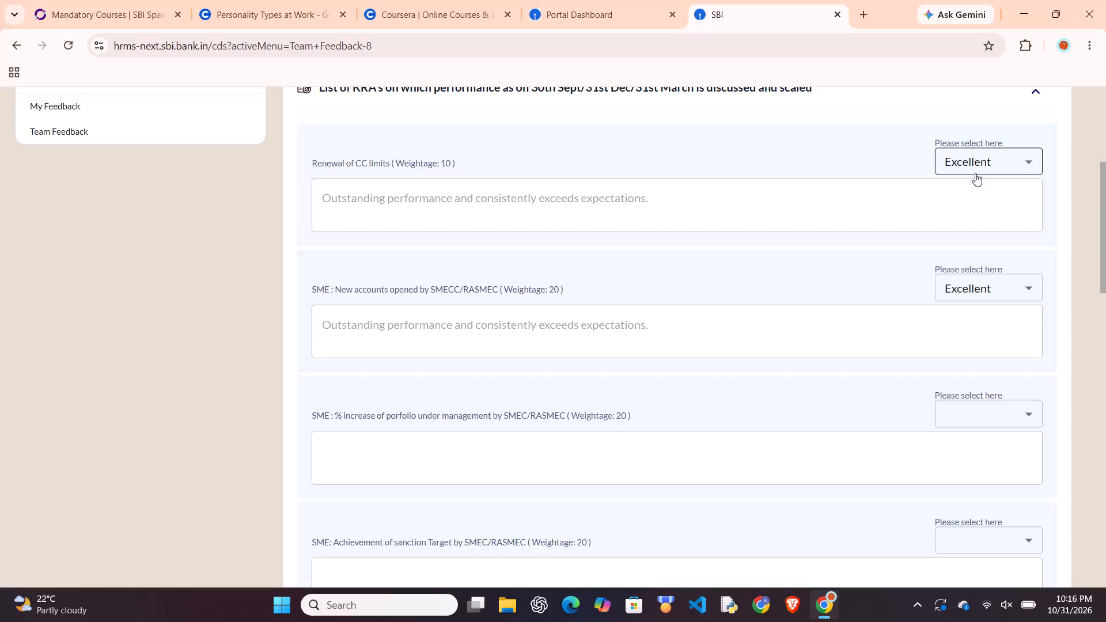
# Rate the SME portfolio increase, SME sanction target achievement and TEAM PERFORMANCE KRAs as Excellent.
pyautogui.click(1018, 407)
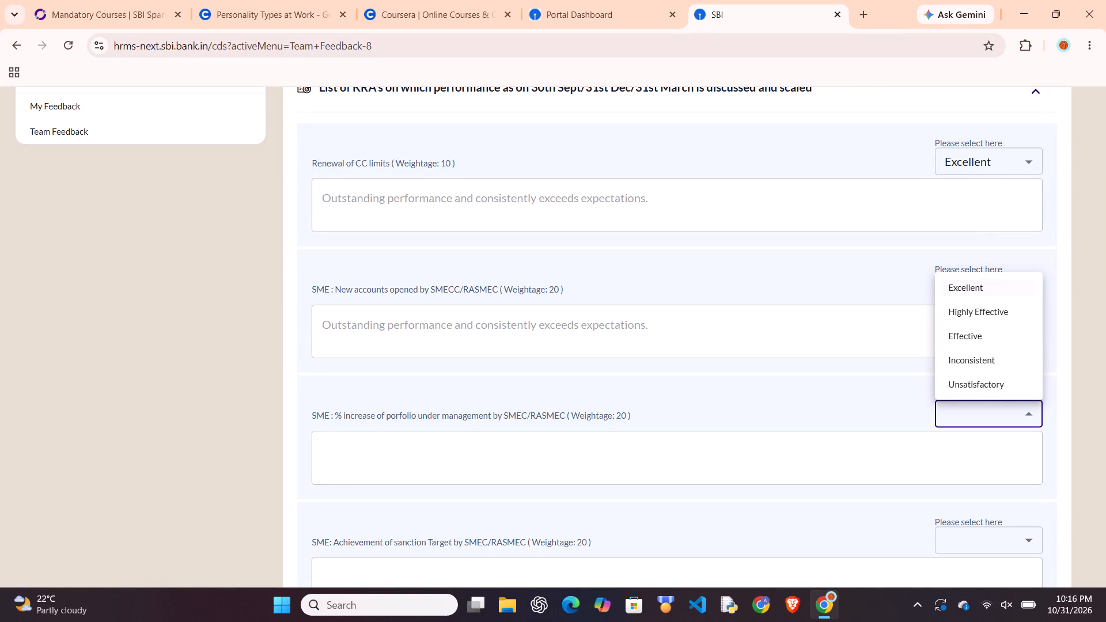
pyautogui.click(975, 278)
pyautogui.click(974, 285)
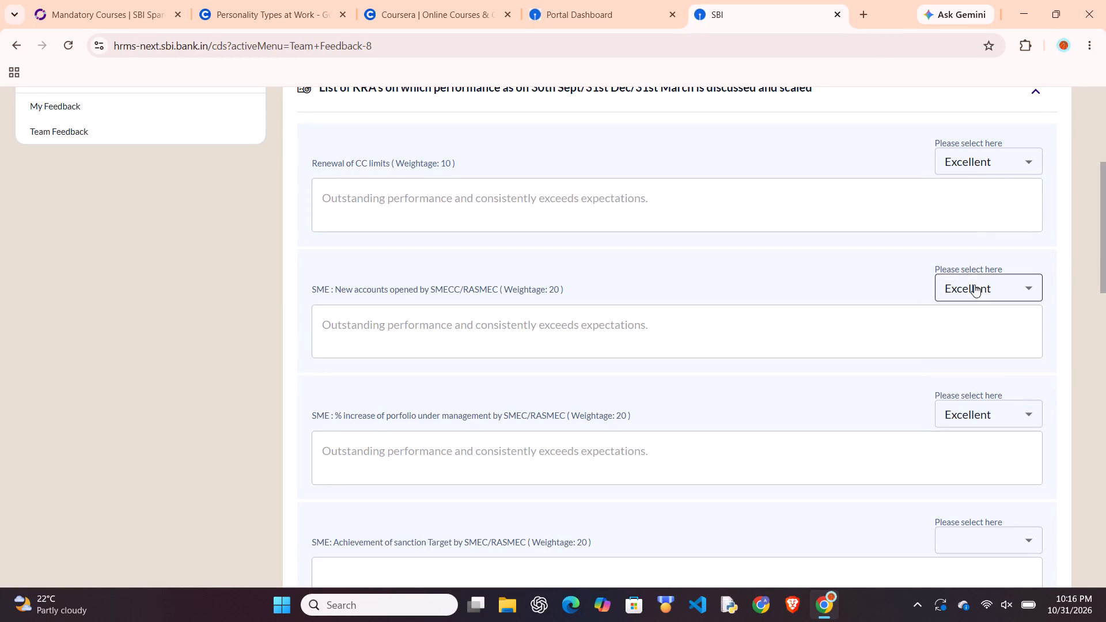
pyautogui.click(1021, 551)
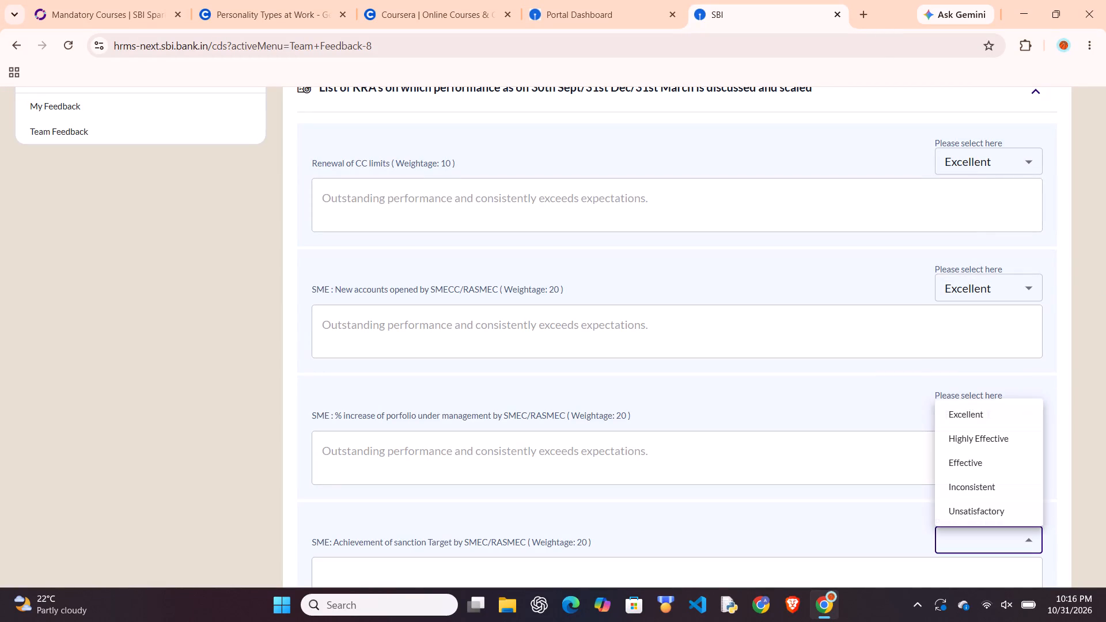
pyautogui.click(965, 411)
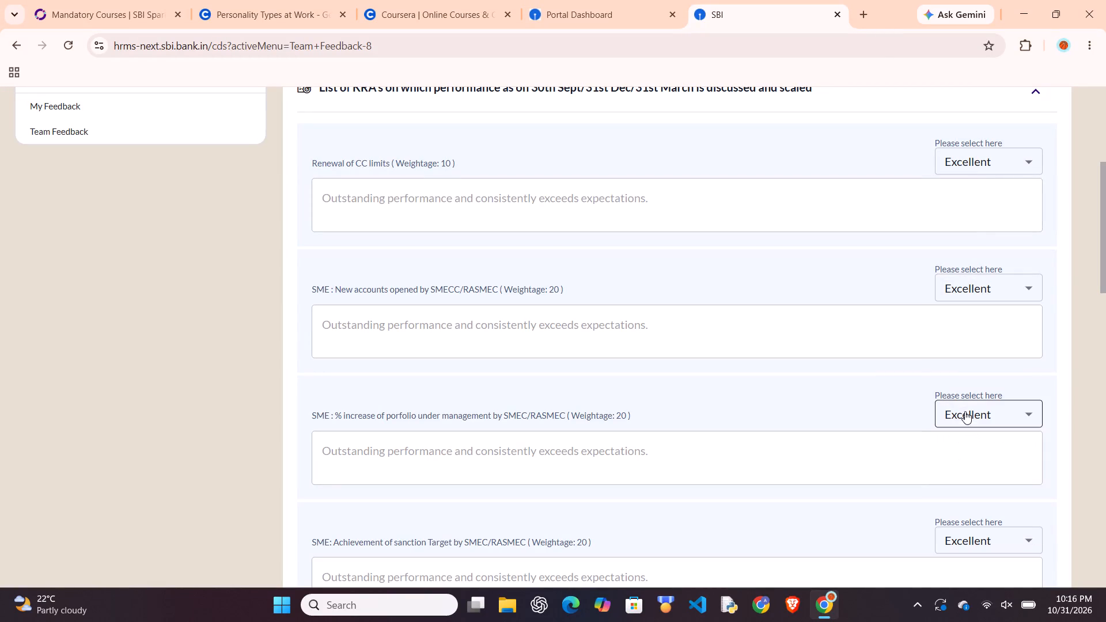
pyautogui.press('Down')
pyautogui.press('Down')
pyautogui.press('Down')
pyautogui.press('Down')
pyautogui.press('Down')
pyautogui.press('Down')
pyautogui.press('Down')
pyautogui.press('Down')
pyautogui.press('Down')
pyautogui.press('Down')
pyautogui.press('Down')
pyautogui.press('Down')
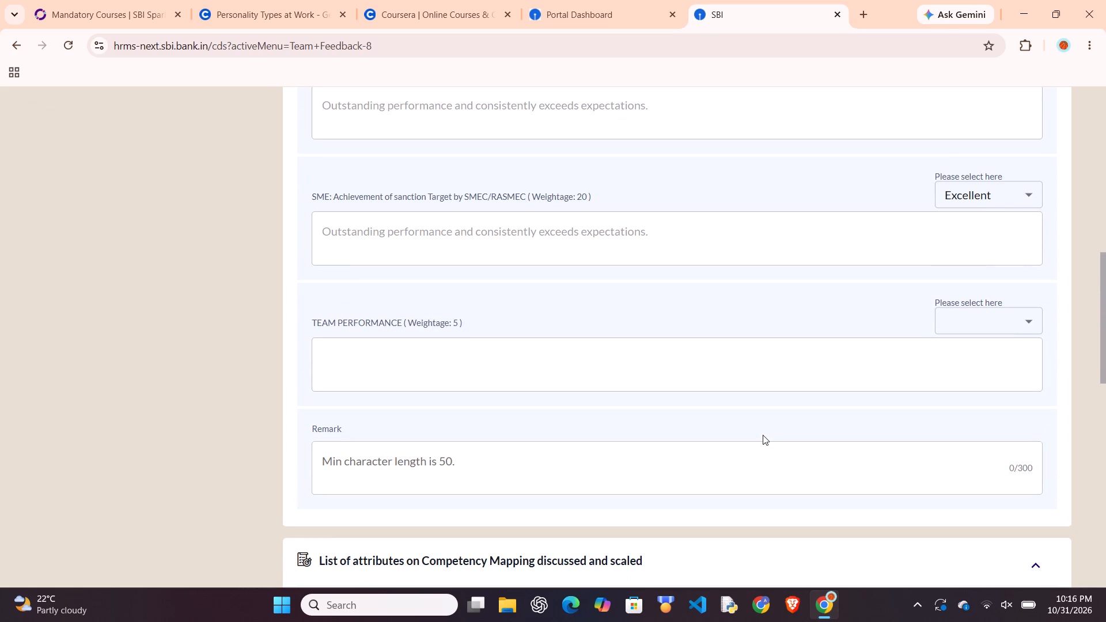
pyautogui.click(1024, 323)
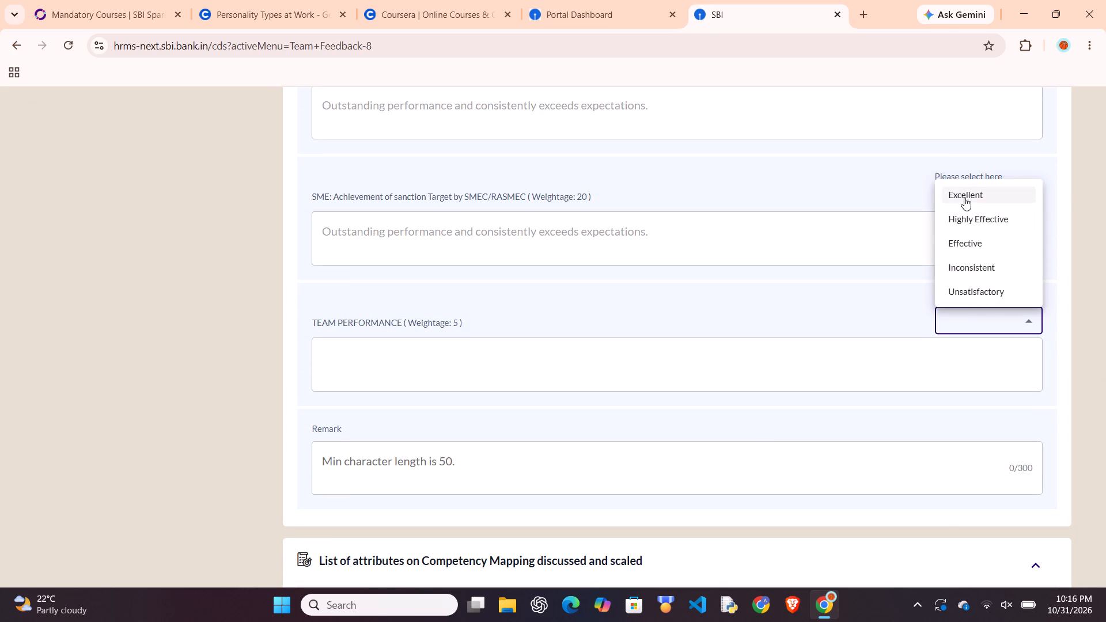
pyautogui.click(964, 198)
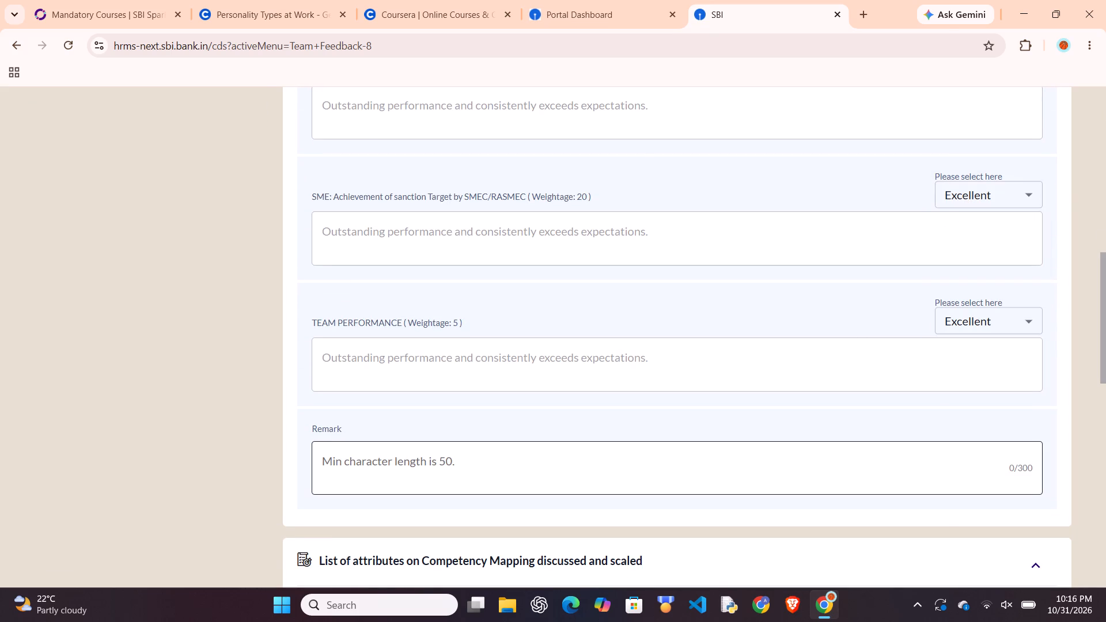
# Fill the KRA Remark with enough blank spaces to pass the 50-character minimum, followed by the word Excellent.
pyautogui.click(921, 473)
pyautogui.press('space')
pyautogui.press('space')
pyautogui.press('space')
pyautogui.press('space')
pyautogui.press('space')
pyautogui.press('space')
pyautogui.press('space')
pyautogui.press('space')
pyautogui.press('space')
pyautogui.press('space')
pyautogui.press('space')
pyautogui.press('space')
pyautogui.press('space')
pyautogui.press('space')
pyautogui.press('space')
pyautogui.press('space')
pyautogui.press('space')
pyautogui.press('space')
pyautogui.press('space')
pyautogui.press('space')
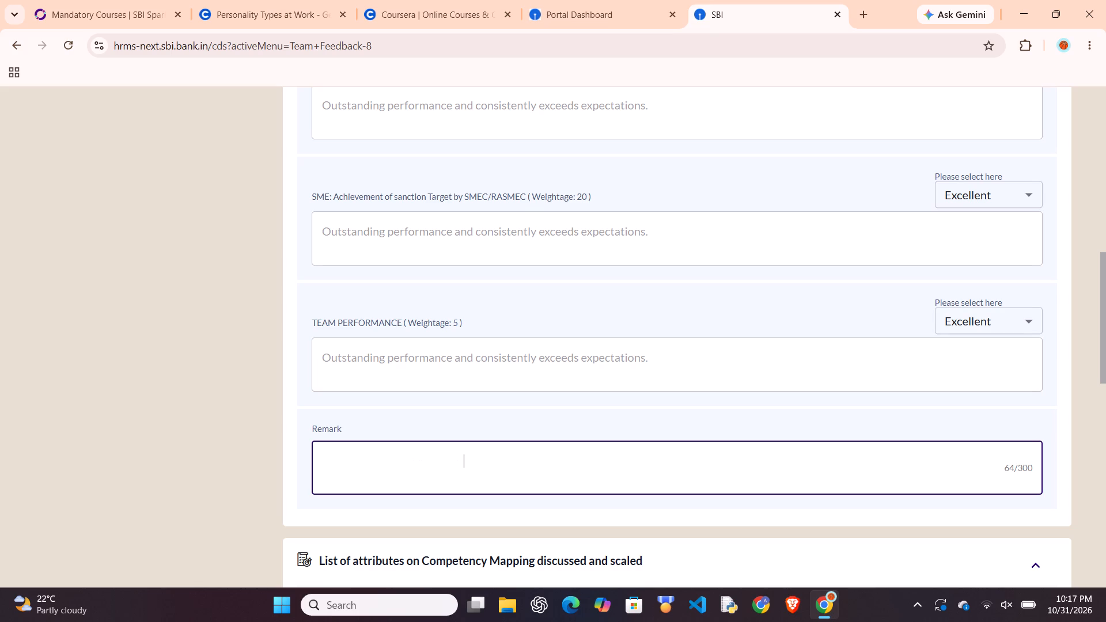
pyautogui.write('Excellent')
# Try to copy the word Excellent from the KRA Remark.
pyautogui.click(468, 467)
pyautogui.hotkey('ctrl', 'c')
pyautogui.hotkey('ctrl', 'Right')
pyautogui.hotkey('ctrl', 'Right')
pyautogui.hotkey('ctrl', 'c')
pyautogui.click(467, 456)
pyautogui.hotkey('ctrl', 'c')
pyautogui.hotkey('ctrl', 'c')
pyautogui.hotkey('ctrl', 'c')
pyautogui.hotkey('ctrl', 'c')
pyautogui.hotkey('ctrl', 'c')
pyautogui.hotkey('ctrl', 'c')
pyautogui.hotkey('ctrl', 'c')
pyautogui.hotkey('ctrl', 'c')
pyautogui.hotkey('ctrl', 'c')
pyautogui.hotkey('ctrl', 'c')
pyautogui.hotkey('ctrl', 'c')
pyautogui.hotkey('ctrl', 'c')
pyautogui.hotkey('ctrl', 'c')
# Paste "excellent" into the communication, teamwork, knowledge and reliability attributes of the Competency Mapping section.
pyautogui.press('Down')
pyautogui.press('Down')
pyautogui.press('Down')
pyautogui.press('Down')
pyautogui.press('Down')
pyautogui.press('Down')
pyautogui.press('Down')
pyautogui.press('Down')
pyautogui.press('Down')
pyautogui.press('Down')
pyautogui.press('Down')
pyautogui.press('Down')
pyautogui.press('Down')
pyautogui.press('Down')
pyautogui.press('Down')
pyautogui.press('Down')
pyautogui.press('Down')
pyautogui.press('Down')
pyautogui.press('Down')
pyautogui.press('Down')
pyautogui.press('Down')
pyautogui.press('Down')
pyautogui.click(1095, 524)
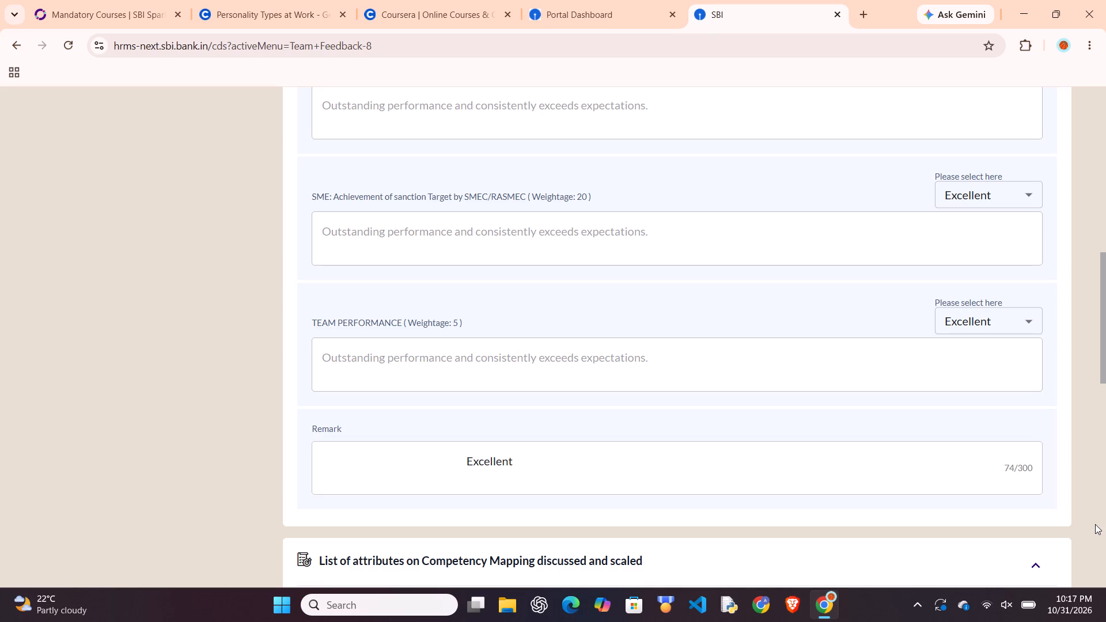
pyautogui.press('Down')
pyautogui.press('Down')
pyautogui.press('Down')
pyautogui.press('Down')
pyautogui.press('Down')
pyautogui.press('Down')
pyautogui.press('Down')
pyautogui.press('Down')
pyautogui.press('Down')
pyautogui.press('Down')
pyautogui.press('Down')
pyautogui.press('Down')
pyautogui.press('Down')
pyautogui.press('Down')
pyautogui.press('Down')
pyautogui.press('Down')
pyautogui.press('Down')
pyautogui.press('Down')
pyautogui.press('Down')
pyautogui.press('Down')
pyautogui.press('Down')
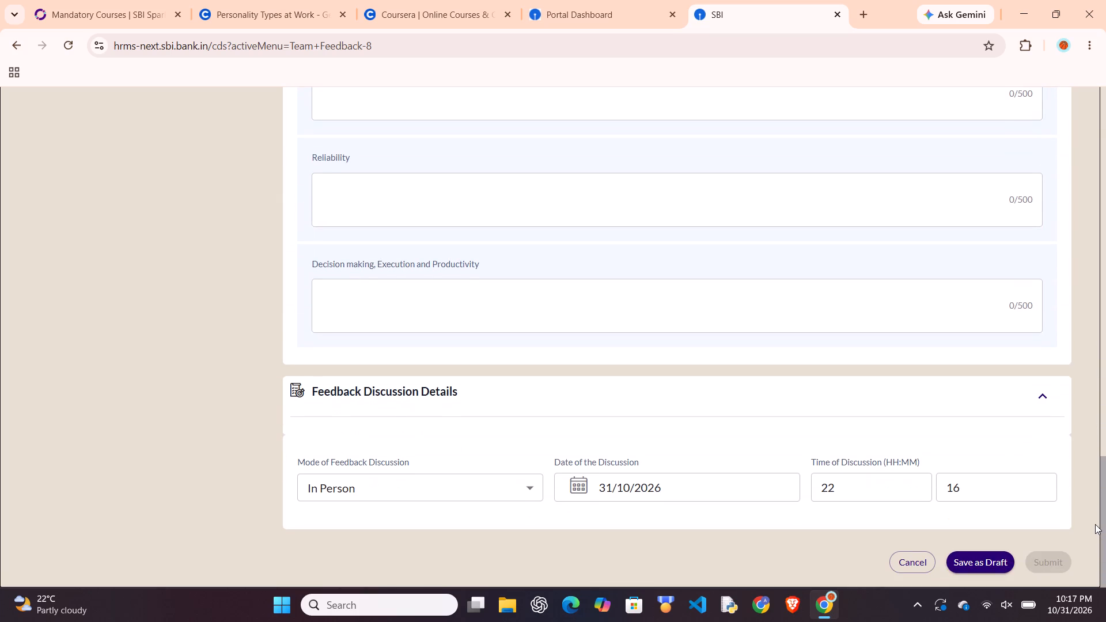
pyautogui.press('Up')
pyautogui.press('Up')
pyautogui.press('Up')
pyautogui.press('Up')
pyautogui.press('Up')
pyautogui.press('Up')
pyautogui.press('Up')
pyautogui.press('Up')
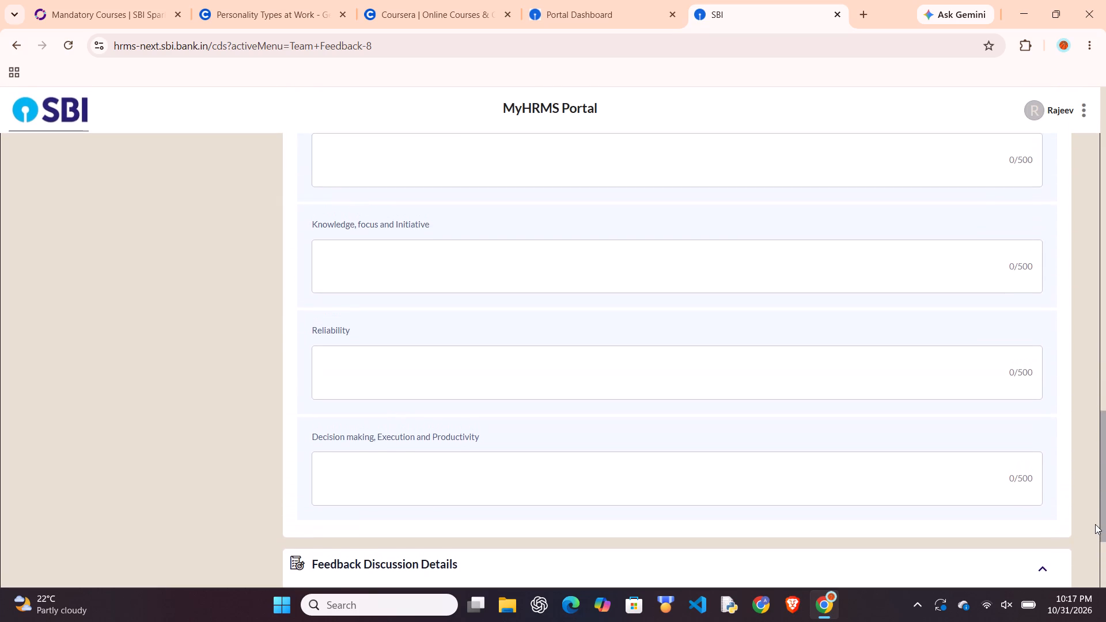
pyautogui.press('Up')
pyautogui.press('Up')
pyautogui.press('Up')
pyautogui.press('Up')
pyautogui.press('Up')
pyautogui.press('Up')
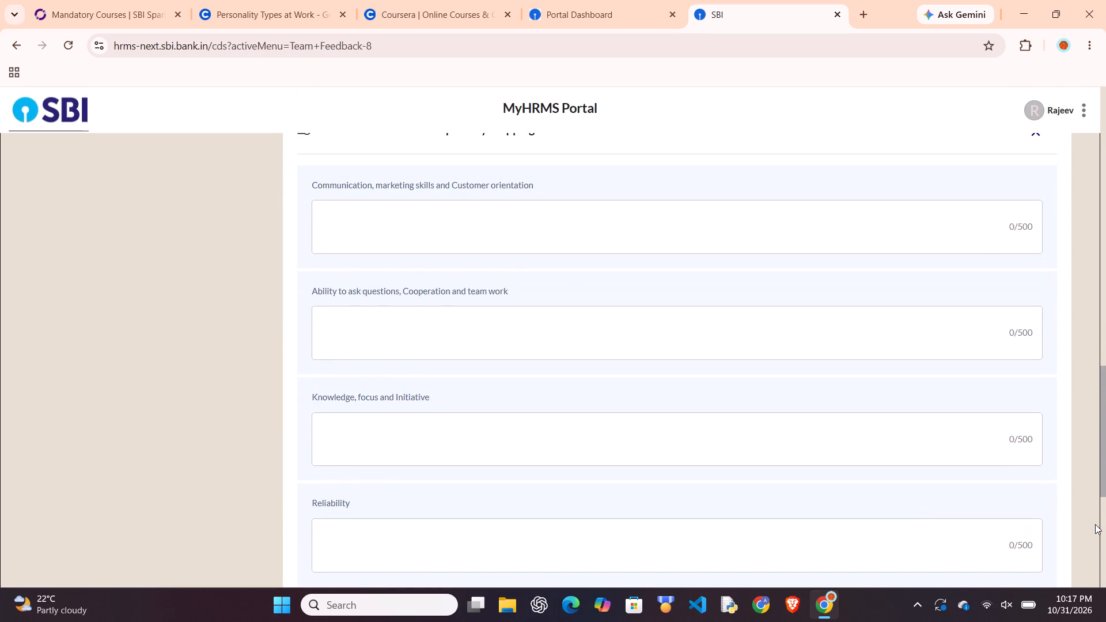
pyautogui.click(647, 241)
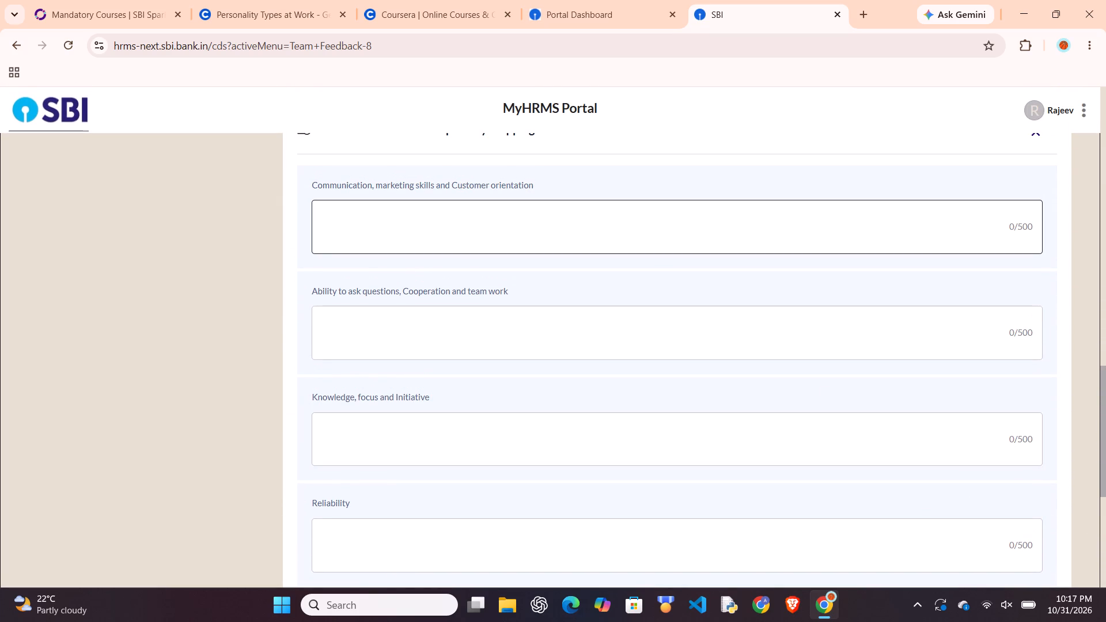
pyautogui.hotkey('ctrl', 'v')
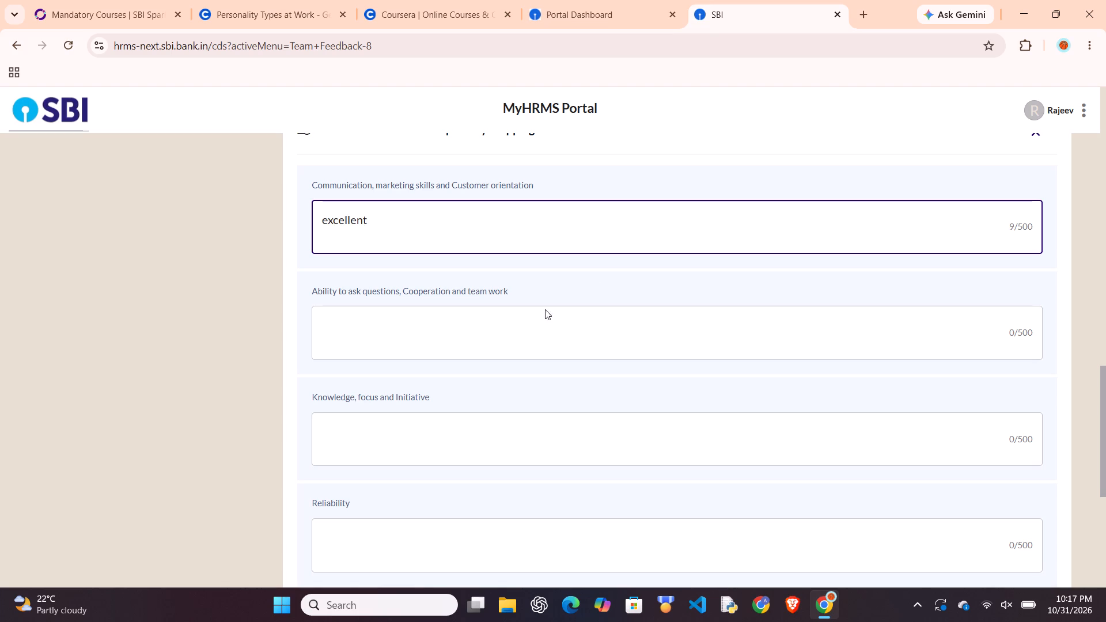
pyautogui.click(488, 330)
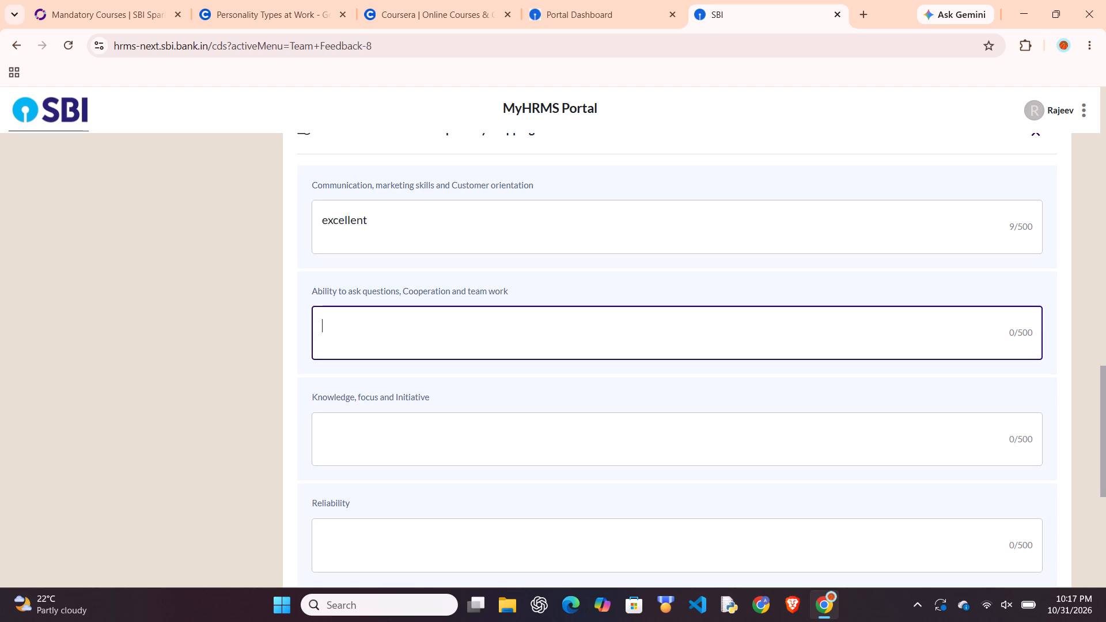
pyautogui.hotkey('ctrl', 'v')
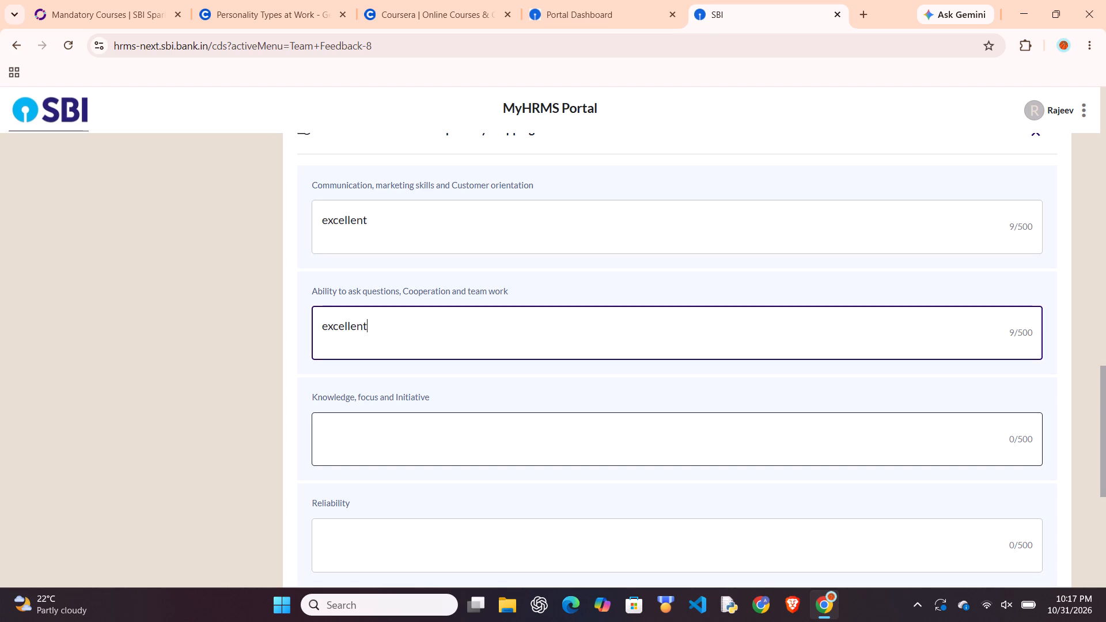
pyautogui.click(410, 449)
pyautogui.hotkey('ctrl', 'v')
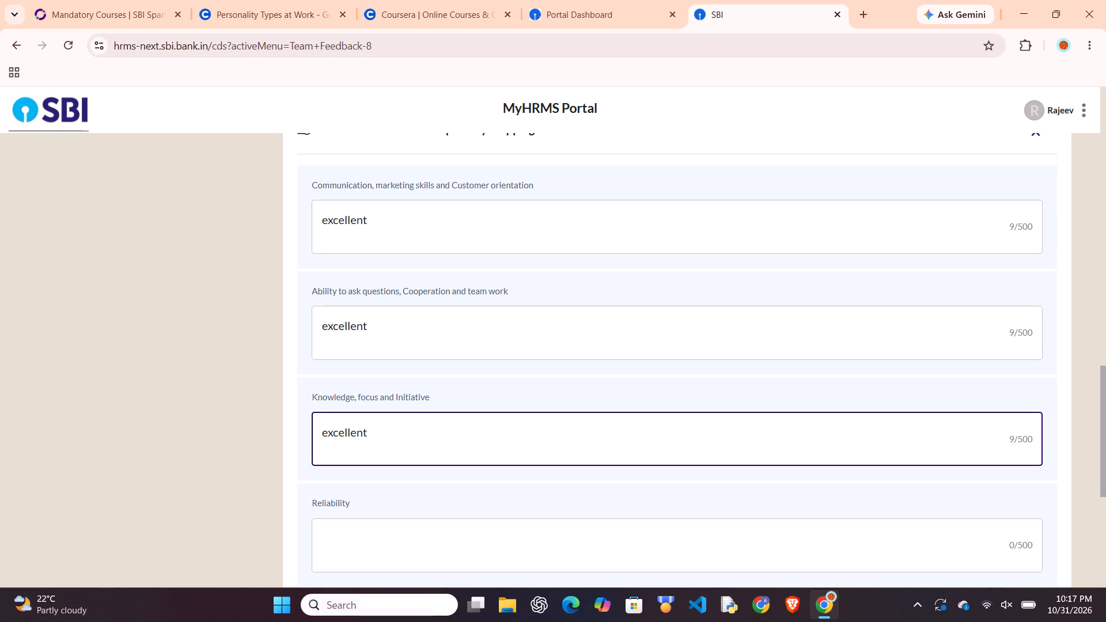
pyautogui.click(342, 538)
pyautogui.hotkey('ctrl', 'v')
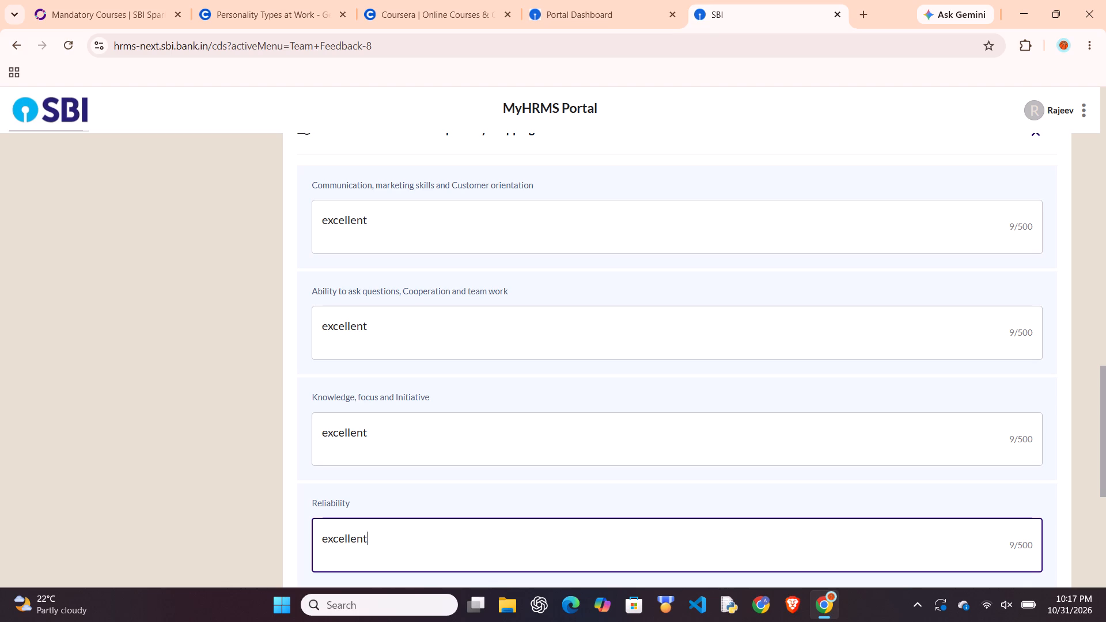
# Paste "excellent" into the Decision making, Execution and Productivity attribute.
pyautogui.press('Down')
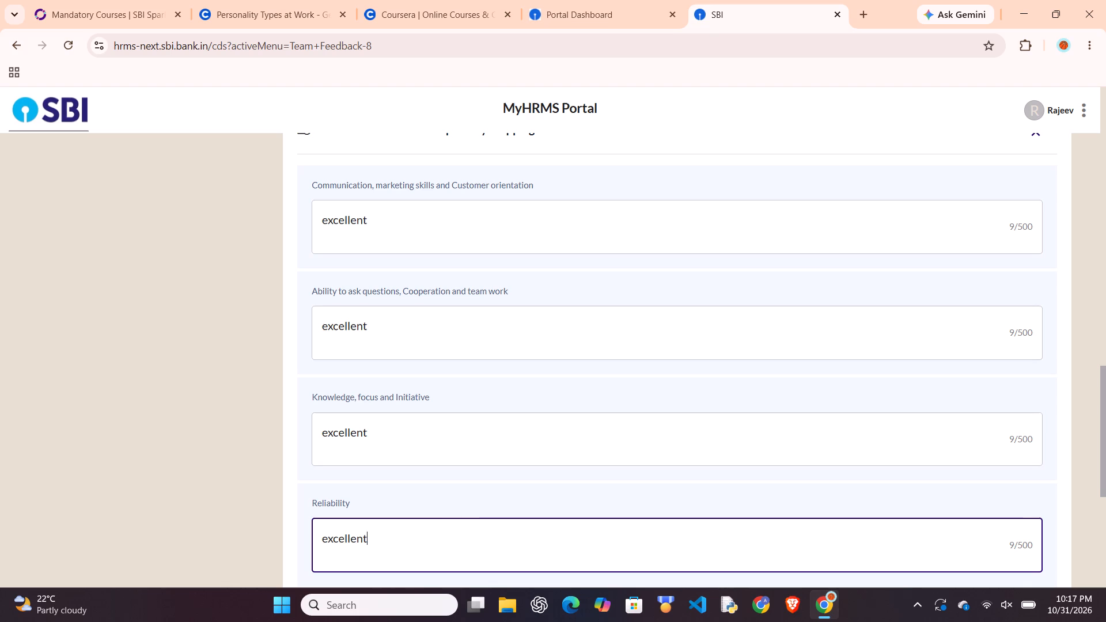
pyautogui.tripleClick(1091, 566)
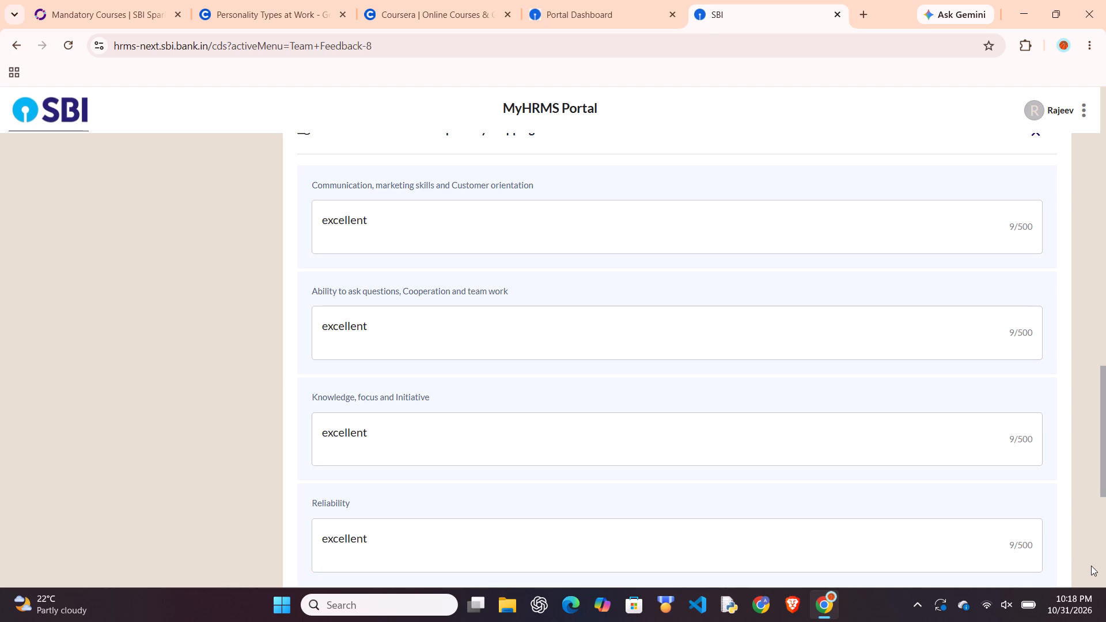
pyautogui.tripleClick(1091, 566)
pyautogui.click(1091, 566)
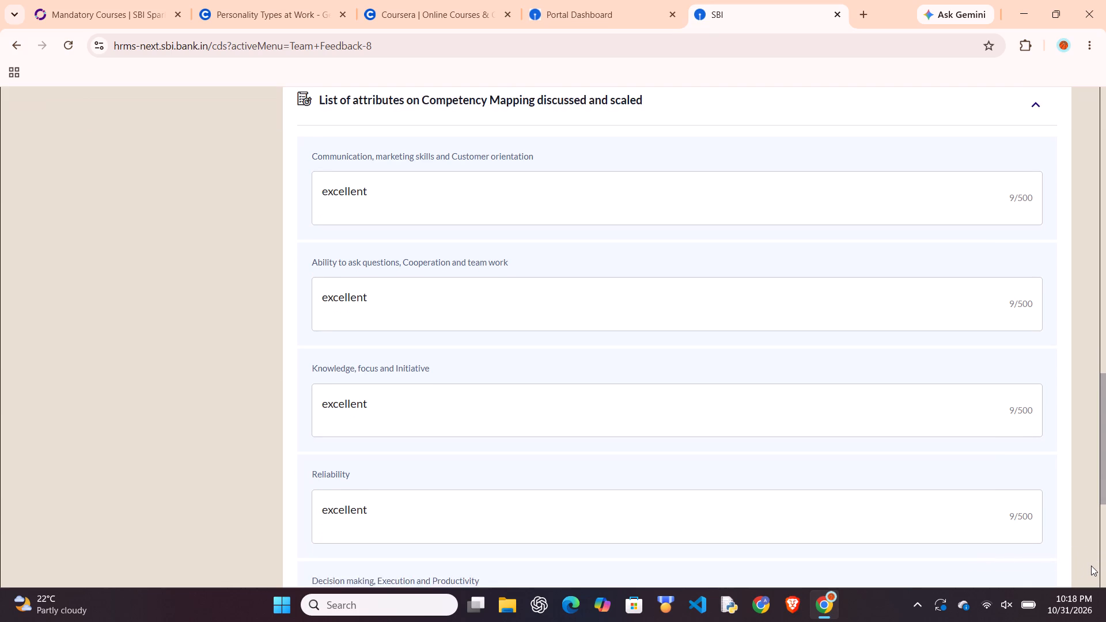
pyautogui.press('Down')
pyautogui.press('Down')
pyautogui.press('Down')
pyautogui.press('Down')
pyautogui.press('Down')
pyautogui.press('Down')
pyautogui.press('Down')
pyautogui.press('Down')
pyautogui.press('Down')
pyautogui.press('Down')
pyautogui.press('Down')
pyautogui.press('Down')
pyautogui.press('Down')
pyautogui.press('Down')
pyautogui.press('Down')
pyautogui.press('Down')
pyautogui.press('Down')
pyautogui.press('Down')
pyautogui.press('Down')
pyautogui.press('Down')
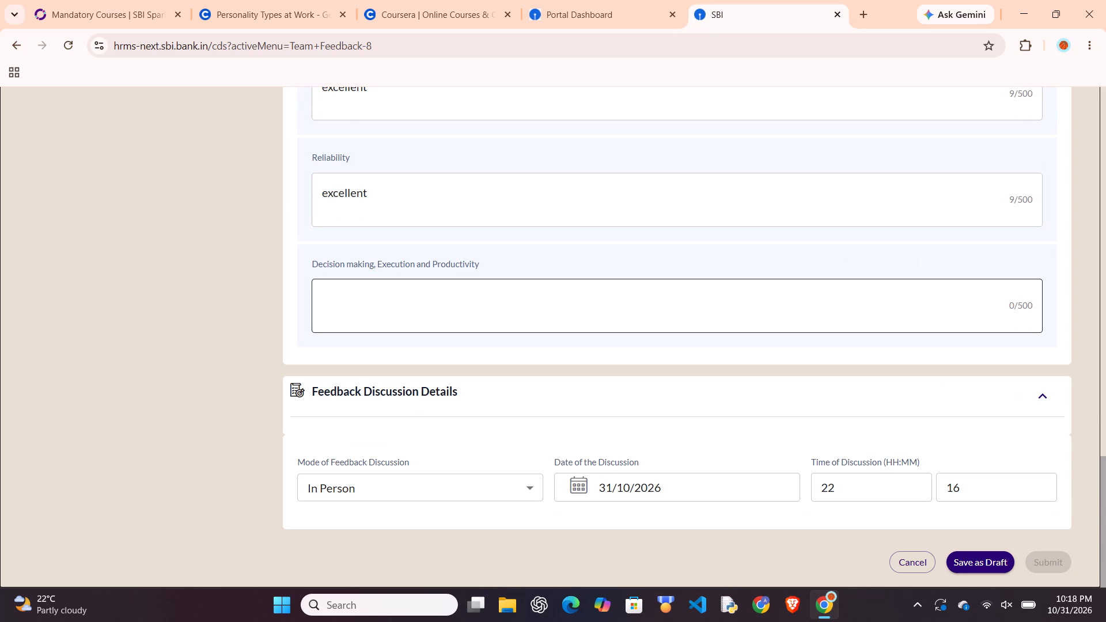
pyautogui.click(810, 292)
pyautogui.hotkey('ctrl', 'v')
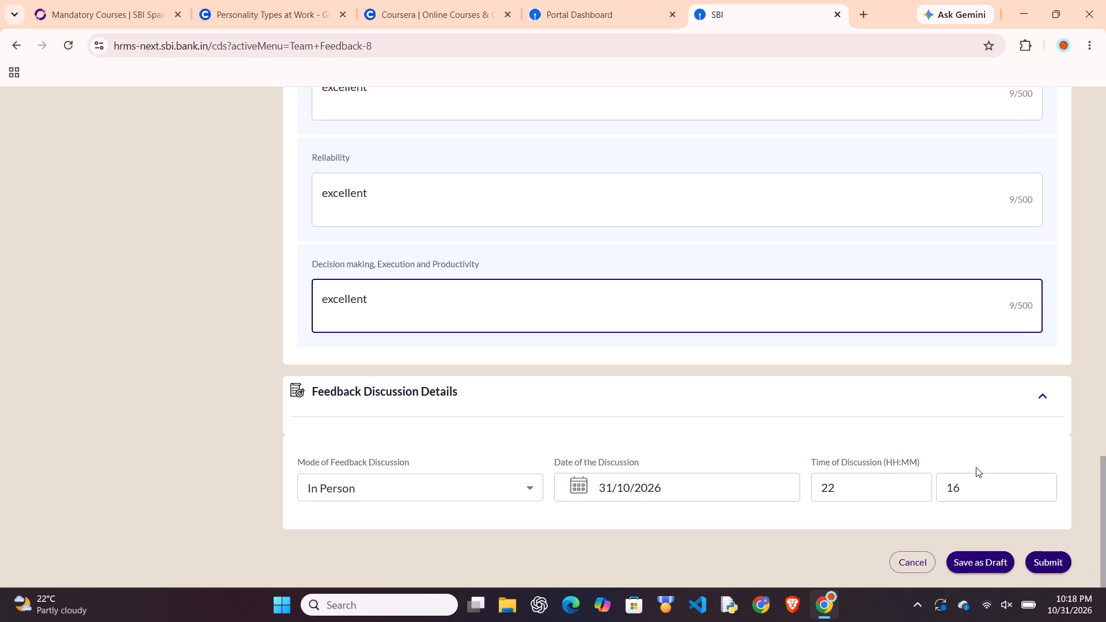
# Submit the completed feedback form and confirm the submission.
pyautogui.click(1047, 567)
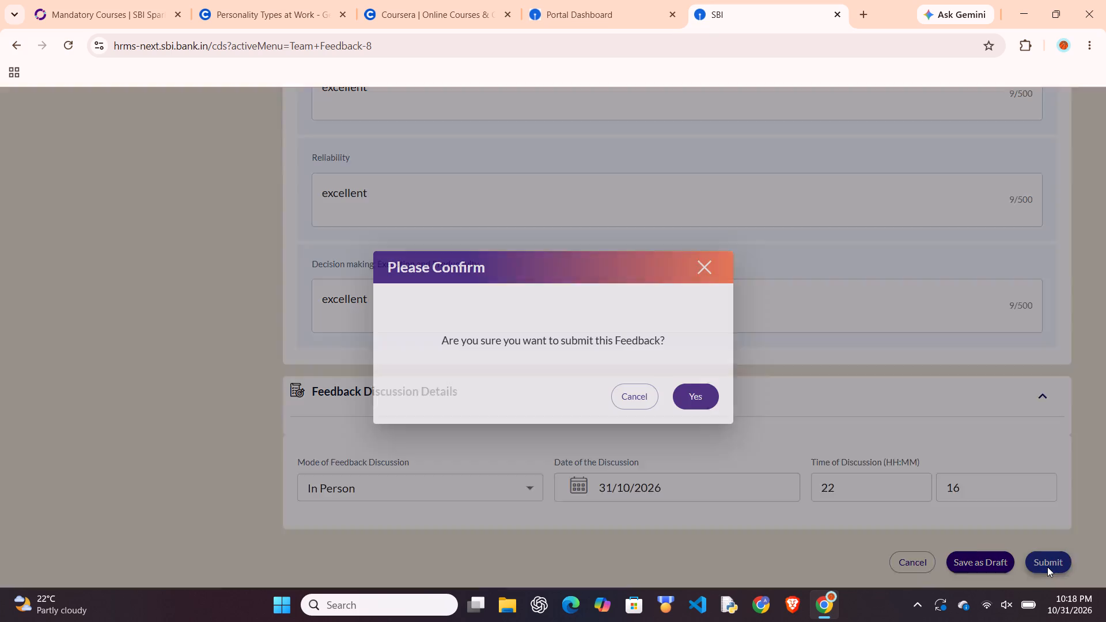
pyautogui.click(713, 392)
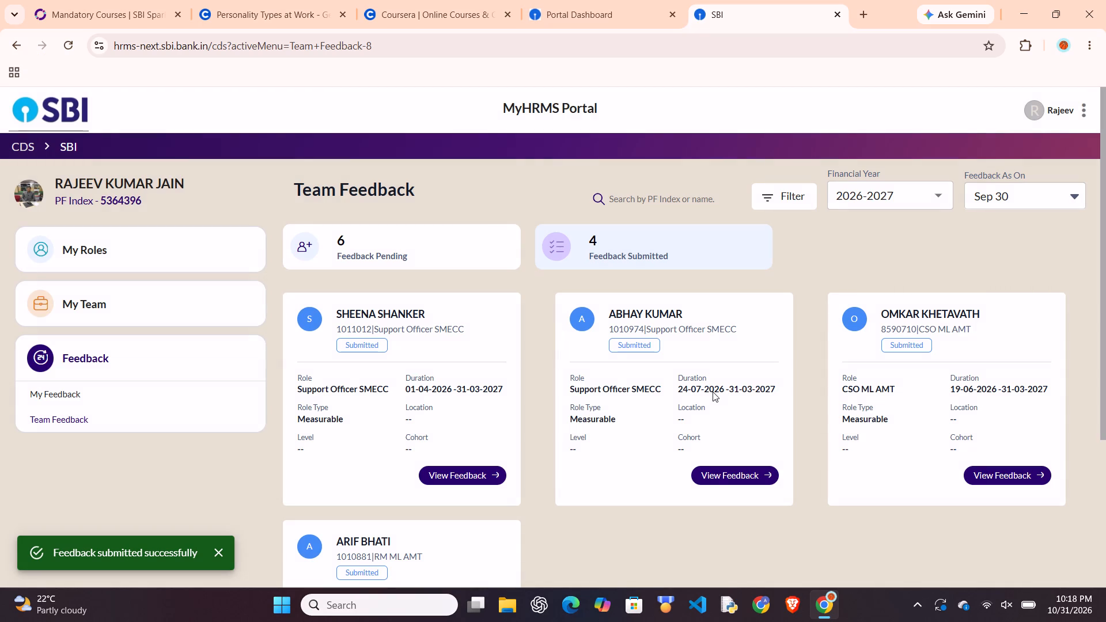
# Show the pending team feedback and open the feedback form for the first listed Support Staff SMECC employee.
pyautogui.click(450, 236)
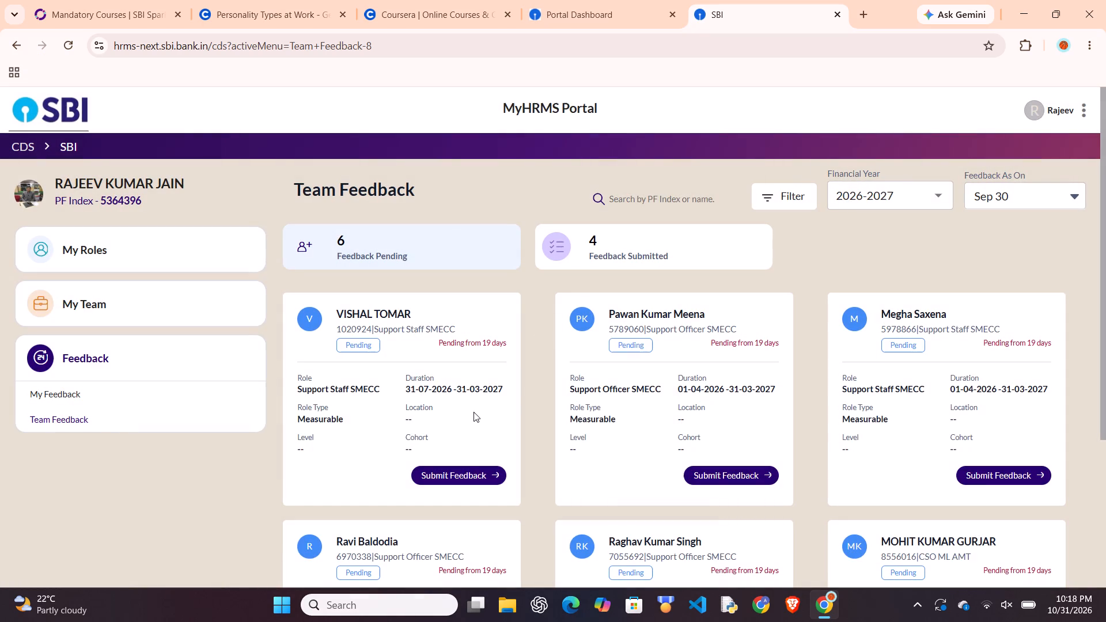
pyautogui.click(459, 481)
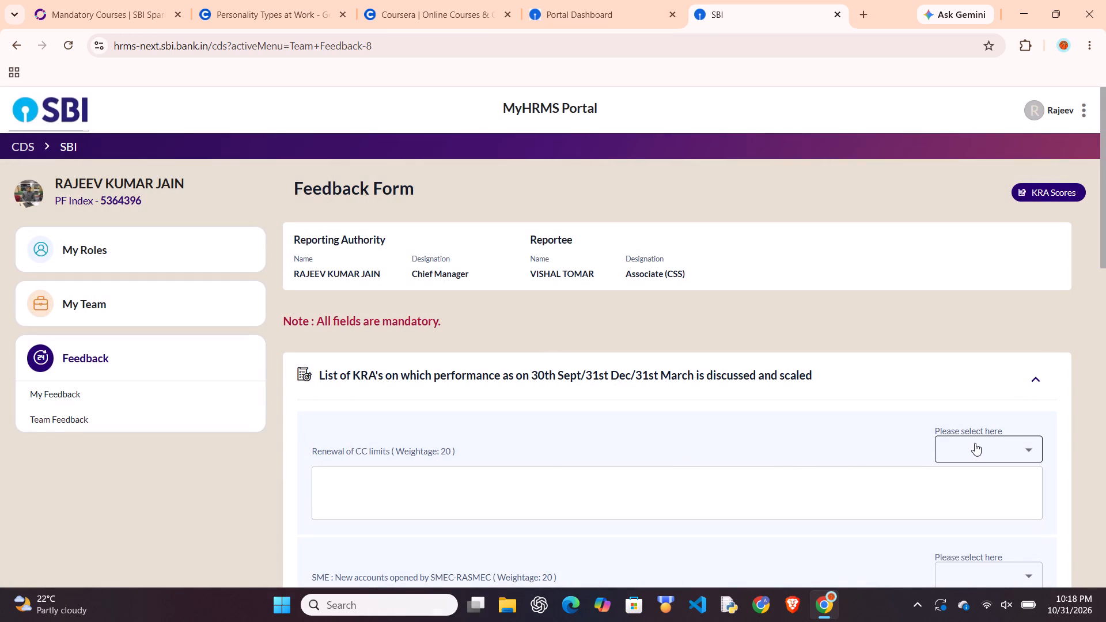
# Rate the "Renewal of CC limits" and "SME : New accounts opened by SMEC-RASMEC" KRAs as Excellent.
pyautogui.click(975, 443)
pyautogui.click(960, 316)
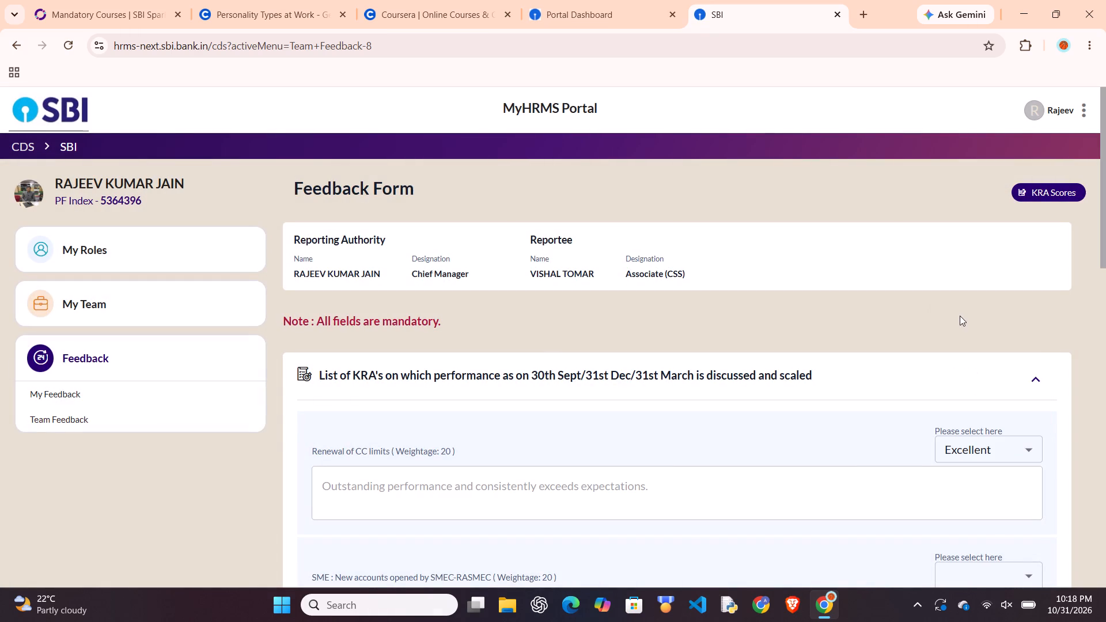
pyautogui.click(989, 564)
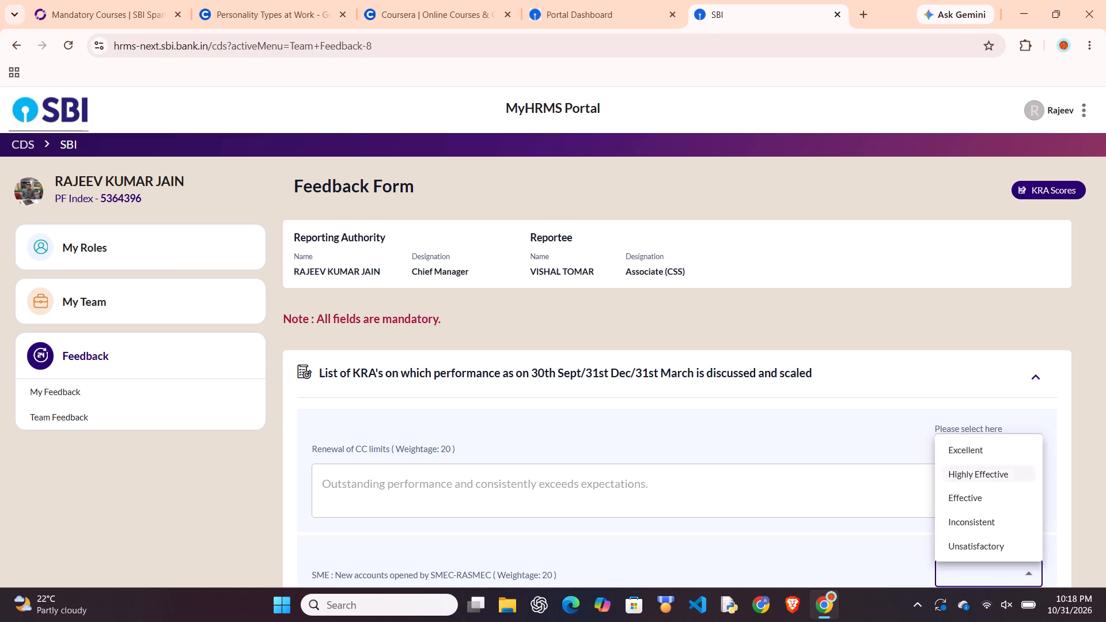
pyautogui.click(961, 443)
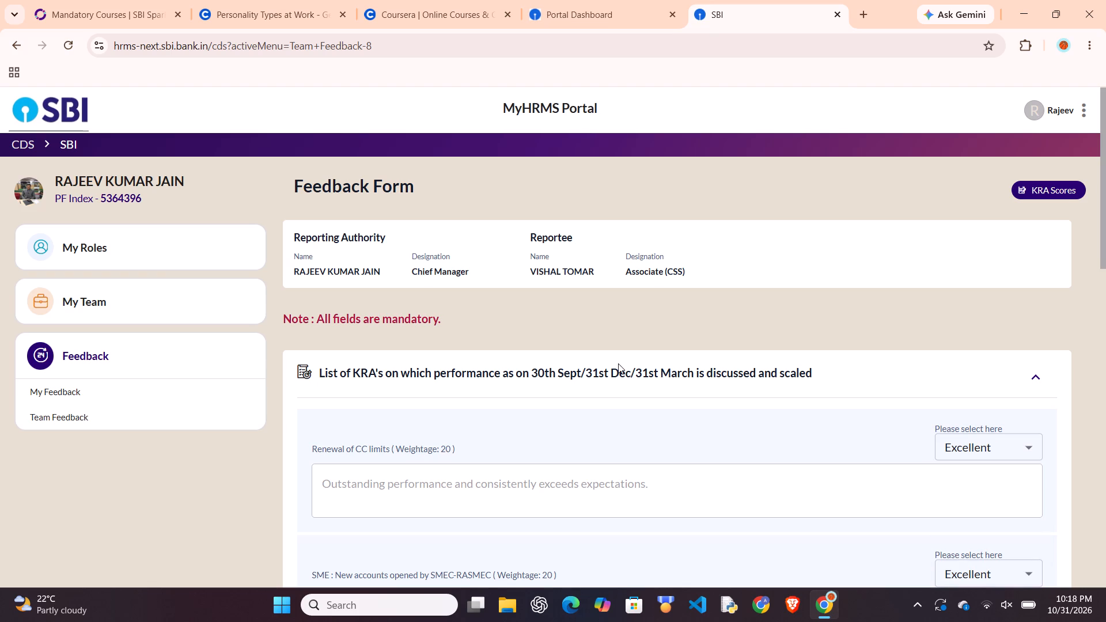
# Rate the SME-Renewal of SME accounts, SME Segment Gross NPA reduction and TEAM PERFORMANCE KRAs as Excellent.
pyautogui.press('Down')
pyautogui.press('Down')
pyautogui.press('Down')
pyautogui.press('Down')
pyautogui.press('Down')
pyautogui.press('Down')
pyautogui.press('Down')
pyautogui.press('Down')
pyautogui.press('Down')
pyautogui.press('Down')
pyautogui.press('Down')
pyautogui.press('Down')
pyautogui.press('Down')
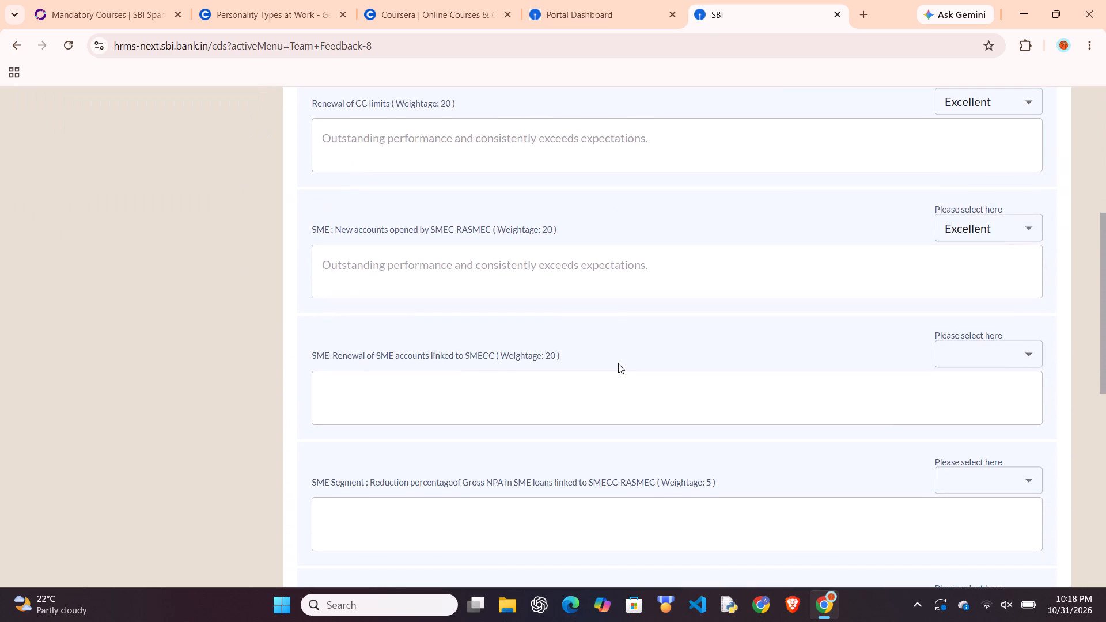
pyautogui.click(1036, 331)
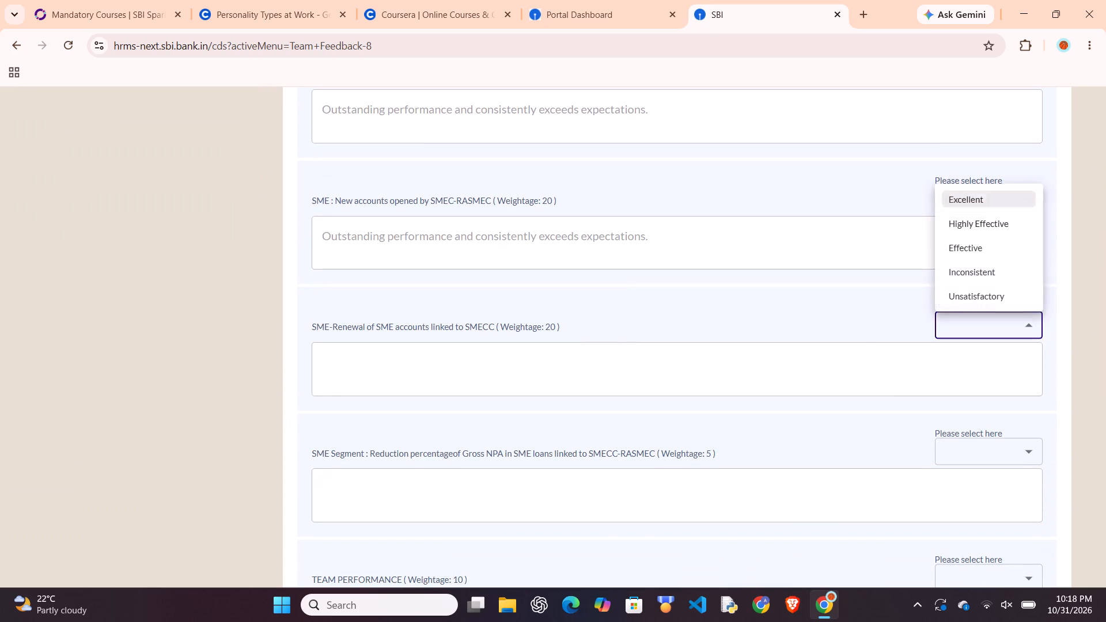
pyautogui.click(962, 192)
pyautogui.click(976, 456)
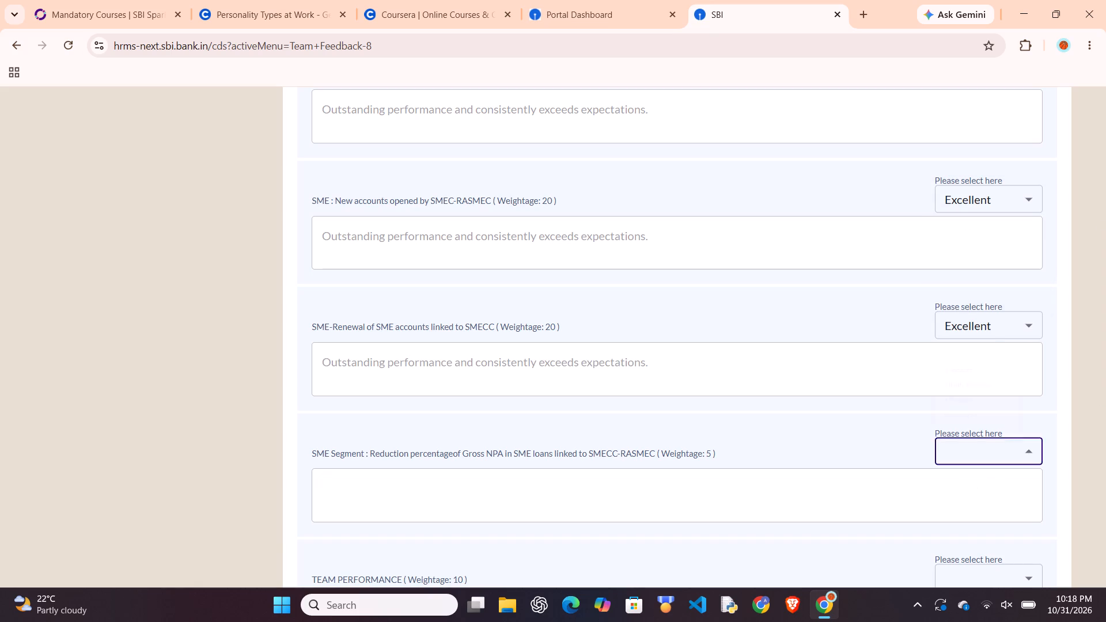
pyautogui.click(960, 326)
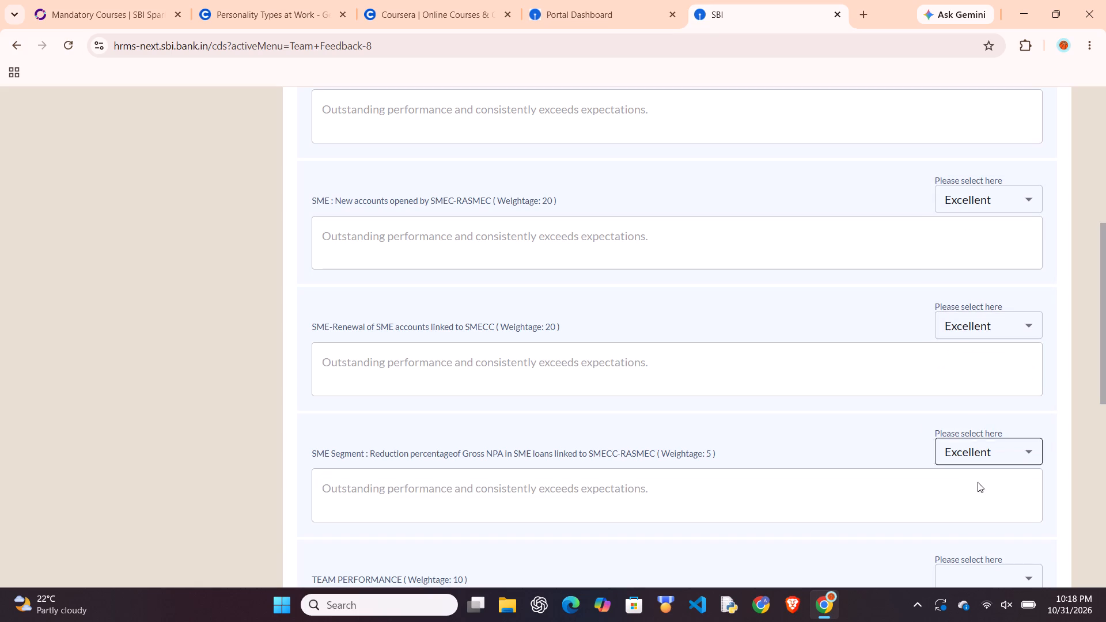
pyautogui.click(979, 574)
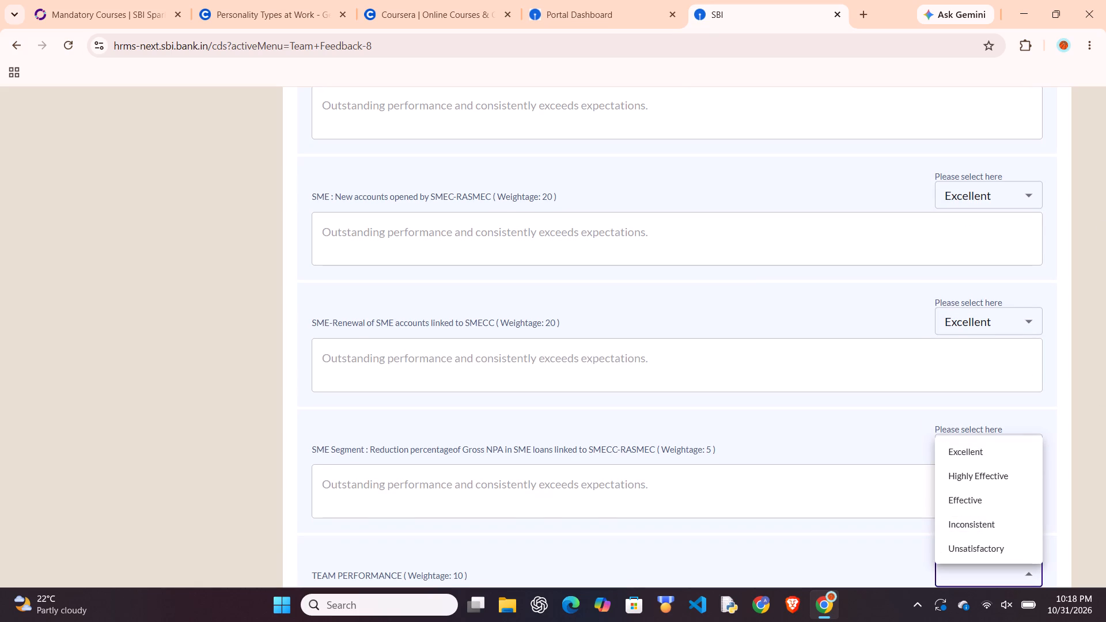
pyautogui.click(958, 450)
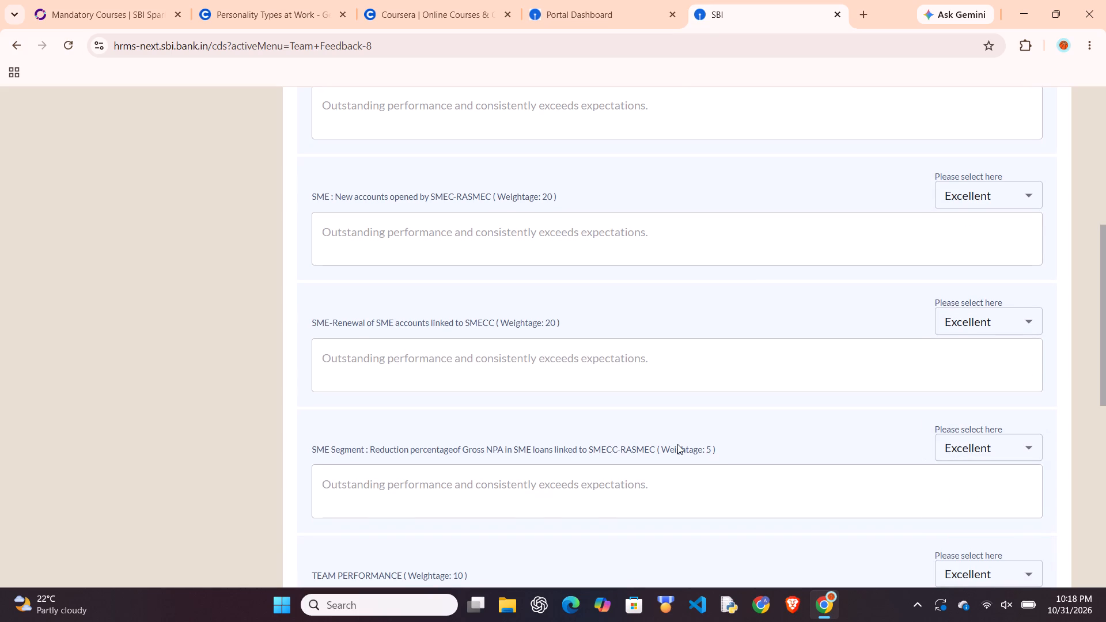
# Fill the KRA Remark with enough leading spaces to meet the 50-character minimum, followed by the pasted text "excellent".
pyautogui.press('Down')
pyautogui.press('Down')
pyautogui.press('Down')
pyautogui.press('Down')
pyautogui.press('Down')
pyautogui.press('Down')
pyautogui.press('Down')
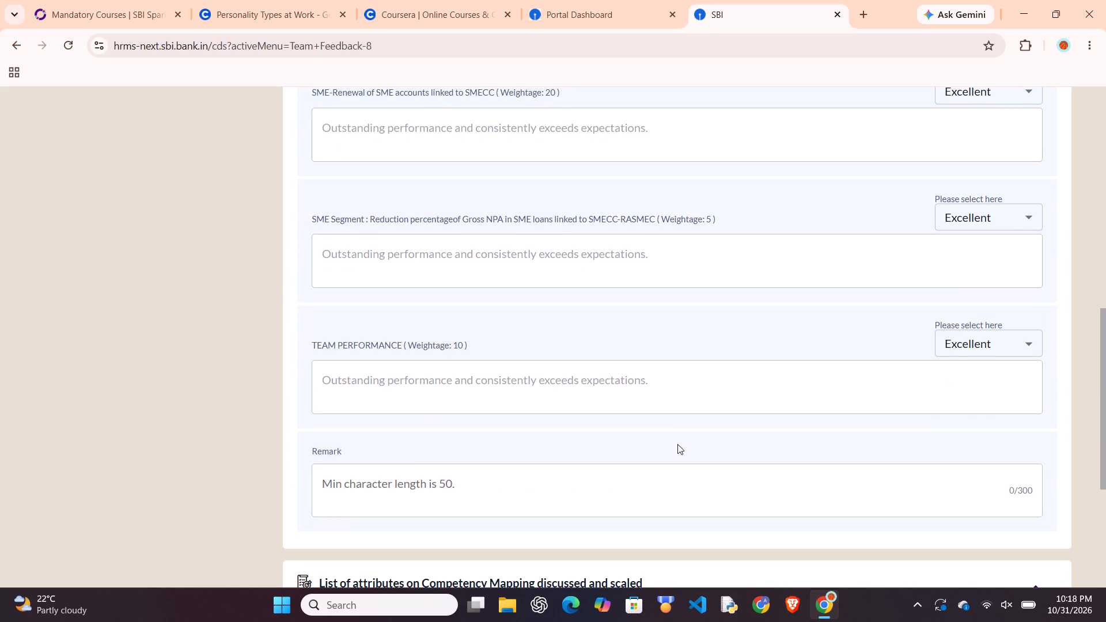
pyautogui.press('Down')
pyautogui.press('Down')
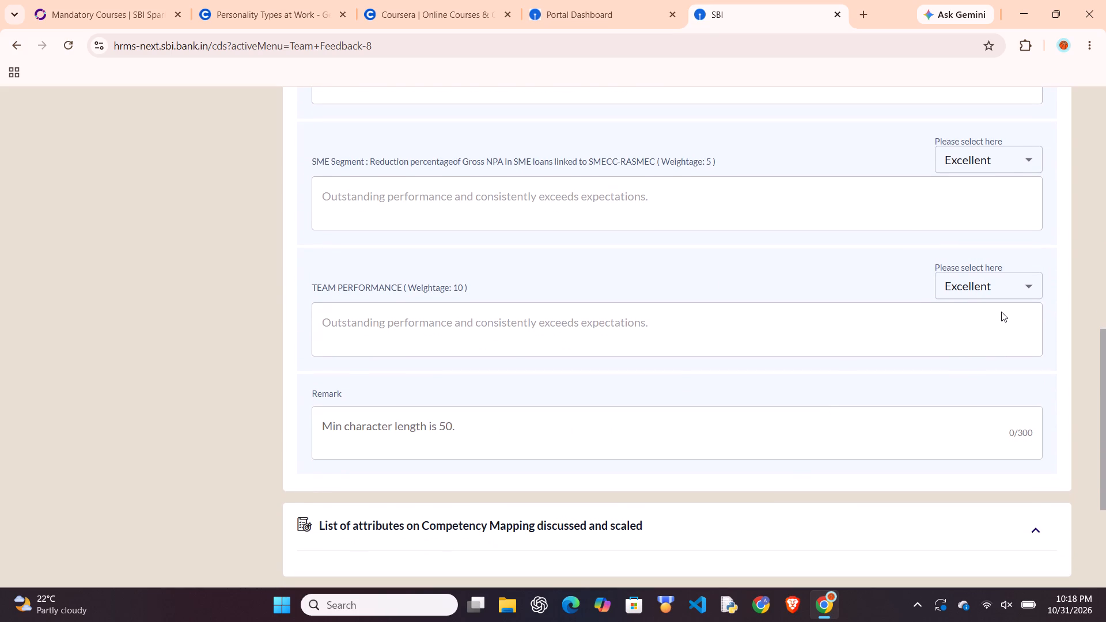
pyautogui.click(787, 429)
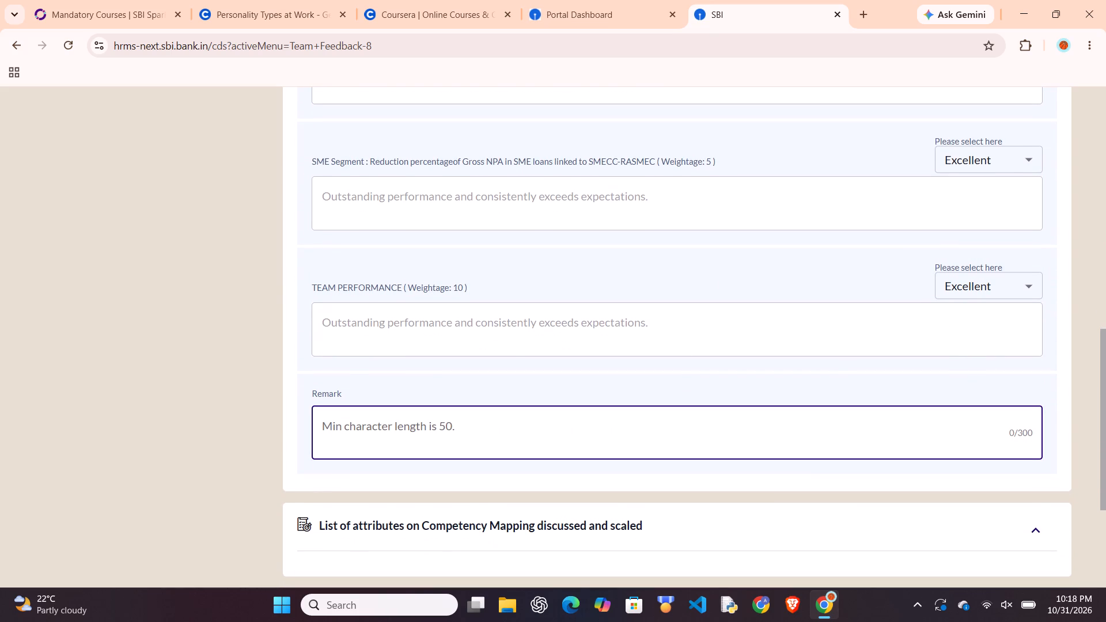
pyautogui.press('space')
pyautogui.press('space')
pyautogui.press('space')
pyautogui.press('space')
pyautogui.press('space')
pyautogui.press('space')
pyautogui.press('space')
pyautogui.press('space')
pyautogui.press('space')
pyautogui.press('space')
pyautogui.press('space')
pyautogui.press('space')
pyautogui.press('space')
pyautogui.press('space')
pyautogui.press('space')
pyautogui.press('space')
pyautogui.press('space')
pyautogui.press('space')
pyautogui.press('space')
pyautogui.press('space')
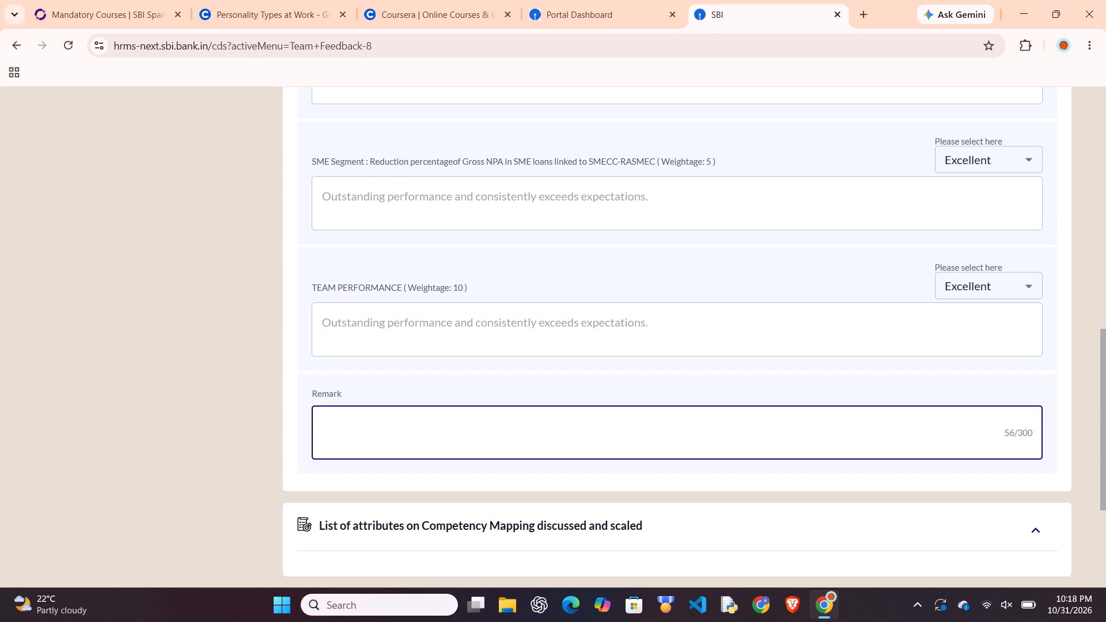
pyautogui.hotkey('ctrl', 'v')
# Collapse and re-expand the Competency Mapping section repeatedly to check for attributes to fill in.
pyautogui.doubleClick(1105, 543)
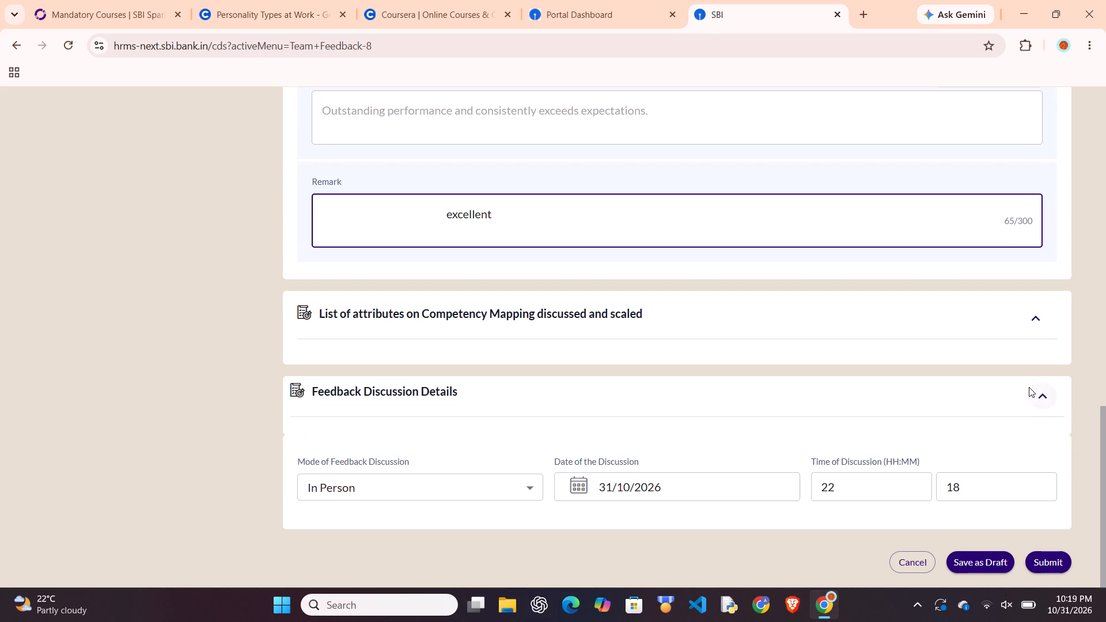
pyautogui.click(1040, 325)
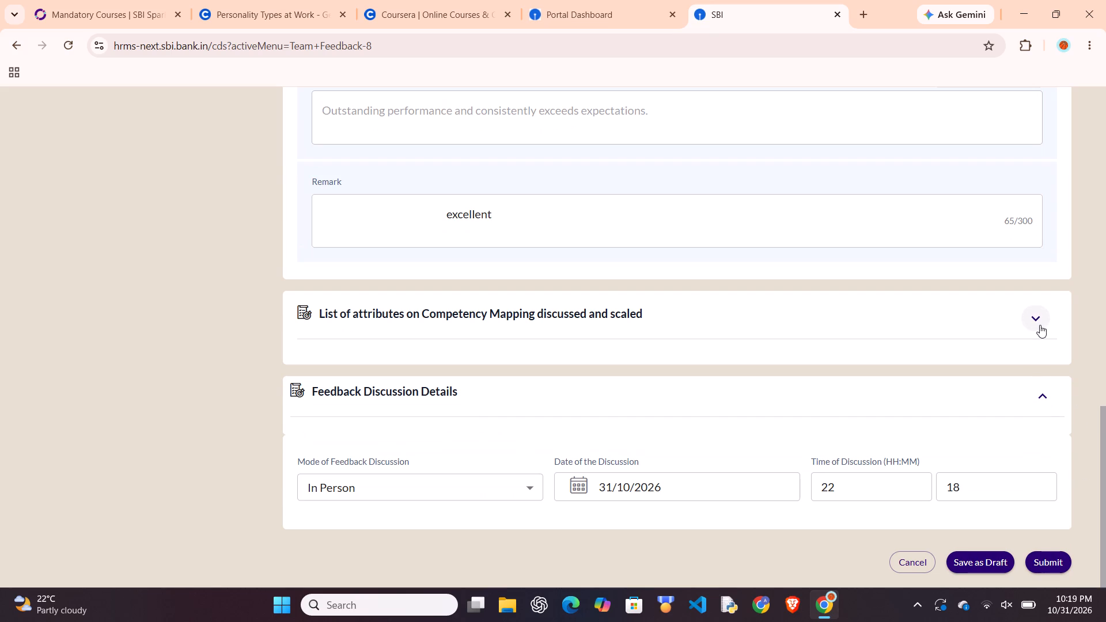
pyautogui.click(1040, 325)
pyautogui.click(1040, 325)
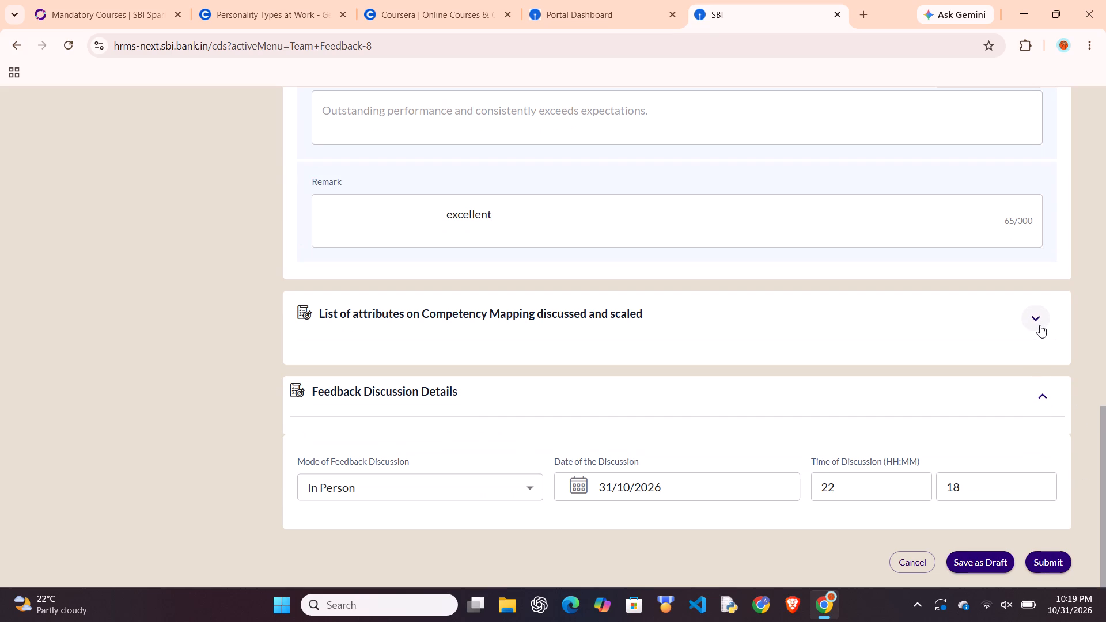
pyautogui.click(1040, 325)
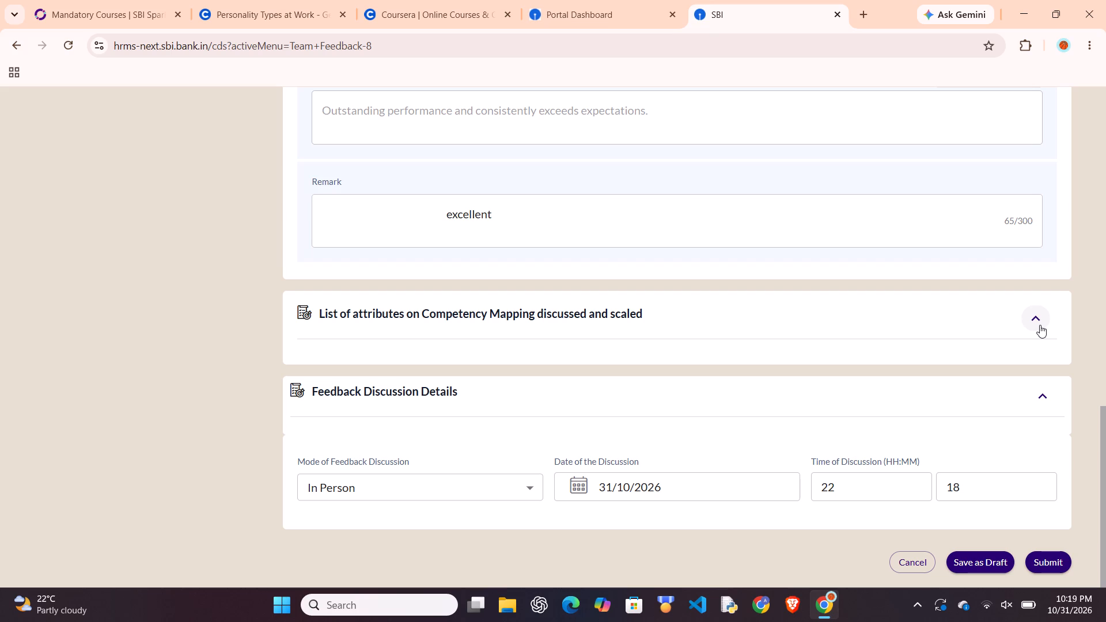
pyautogui.click(1040, 325)
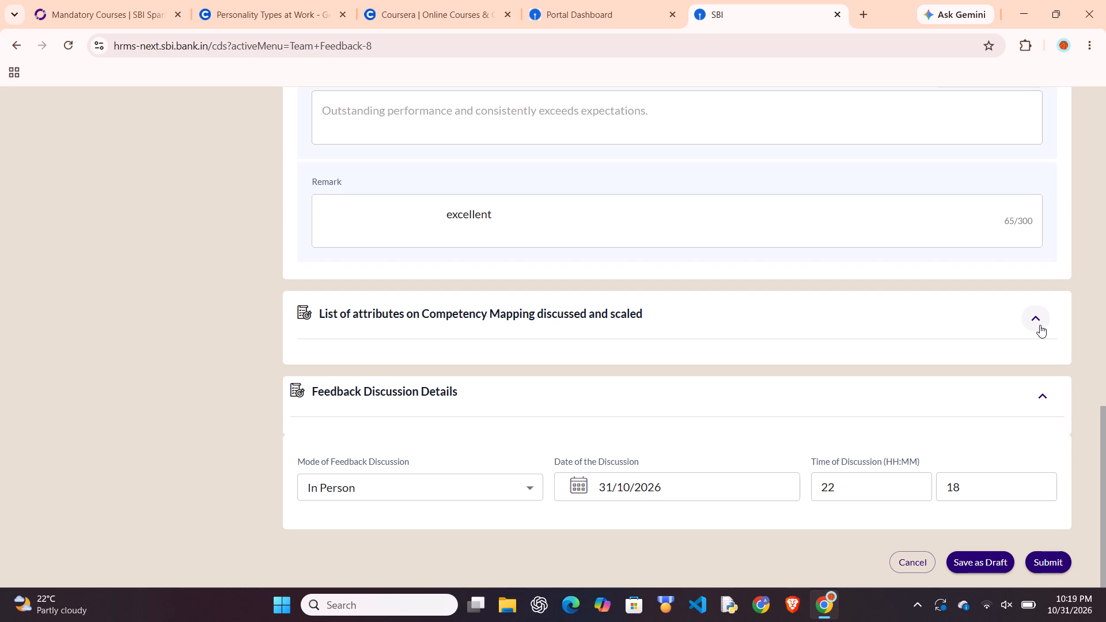
pyautogui.click(1040, 325)
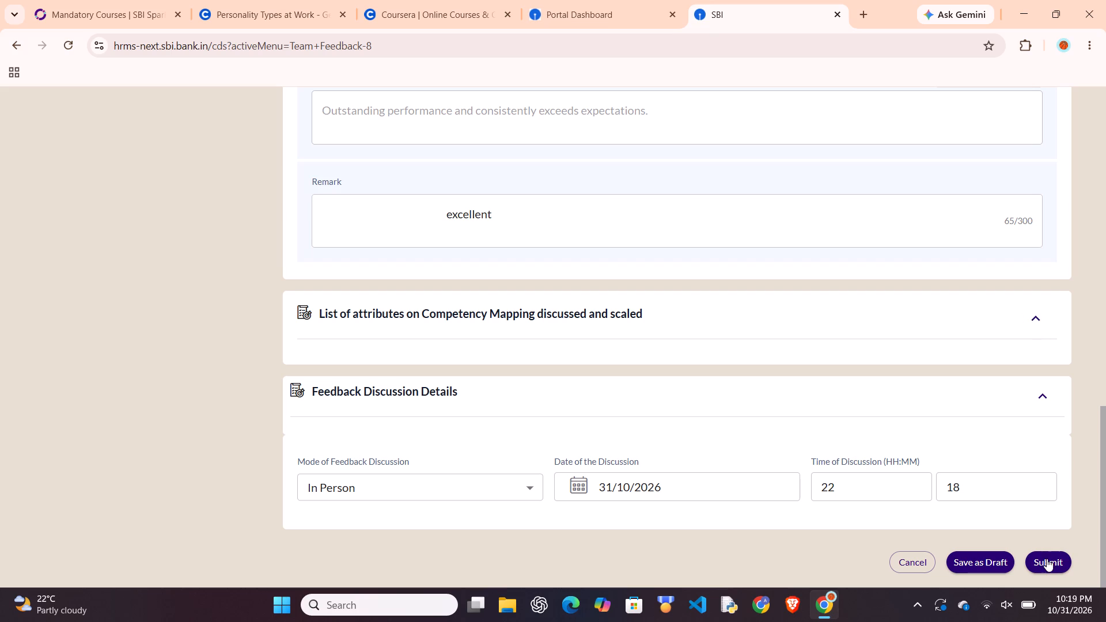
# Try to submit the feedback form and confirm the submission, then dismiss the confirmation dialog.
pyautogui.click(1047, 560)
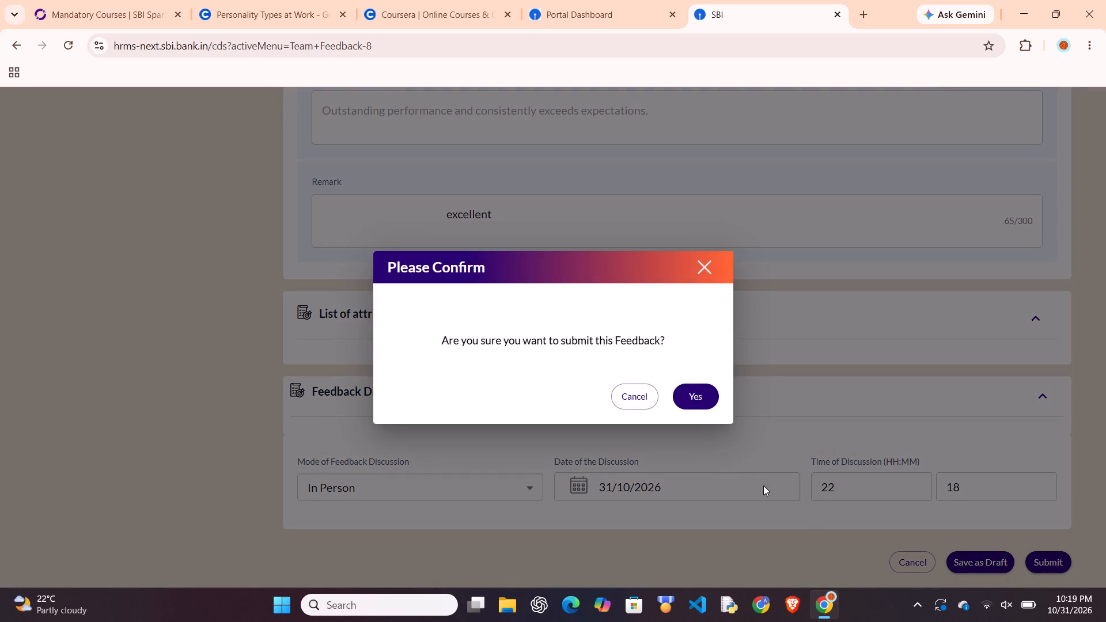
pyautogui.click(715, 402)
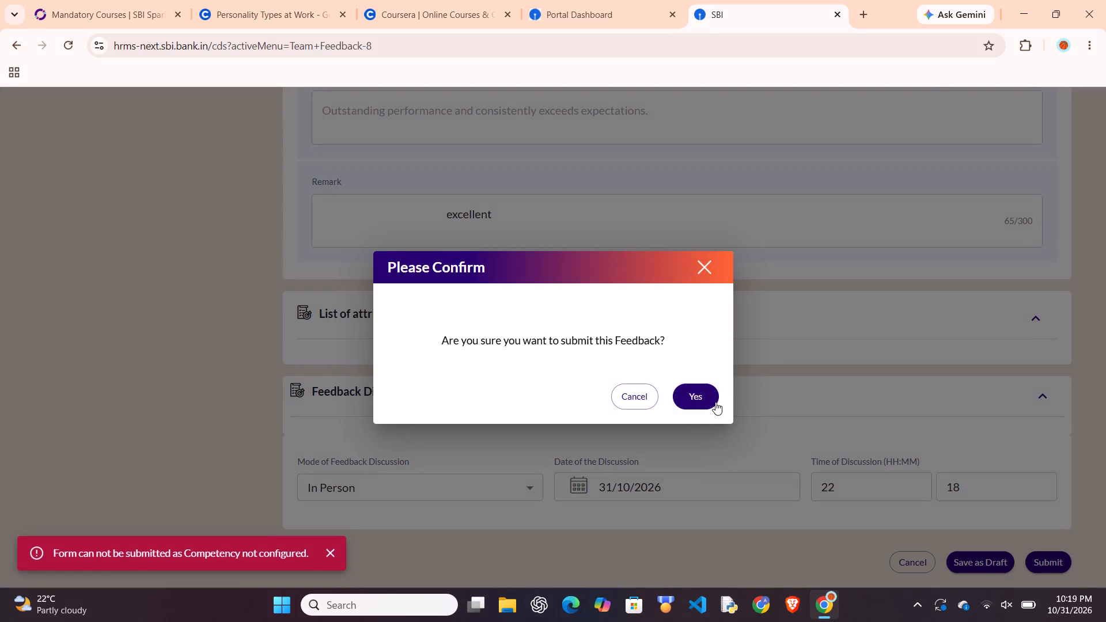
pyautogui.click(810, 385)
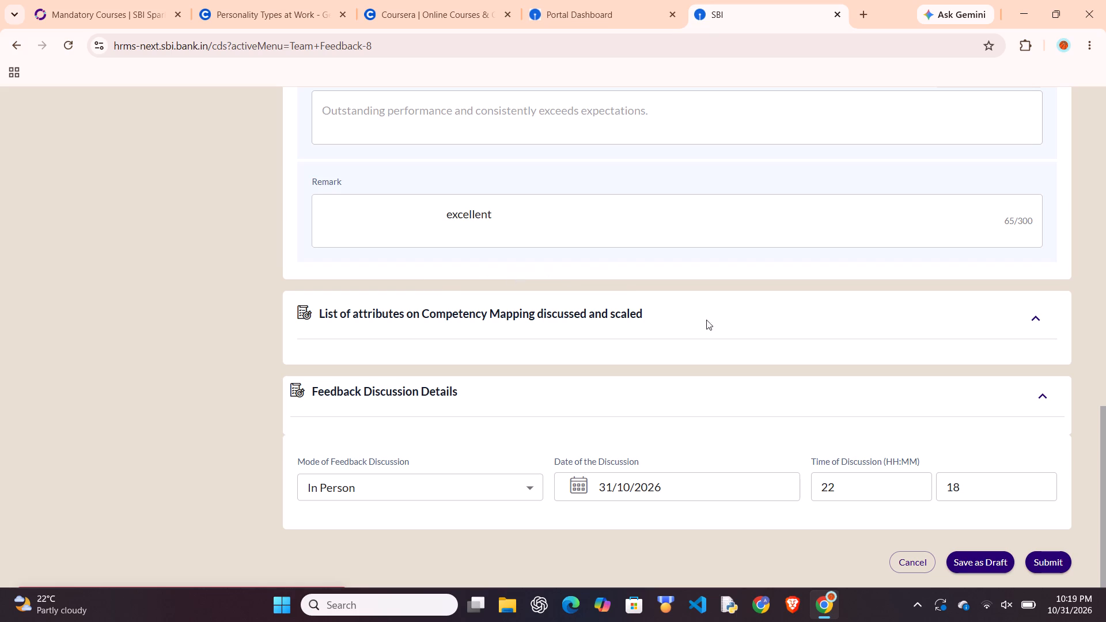
# Collapse the Competency Mapping and Feedback Discussion Details sections.
pyautogui.click(1042, 321)
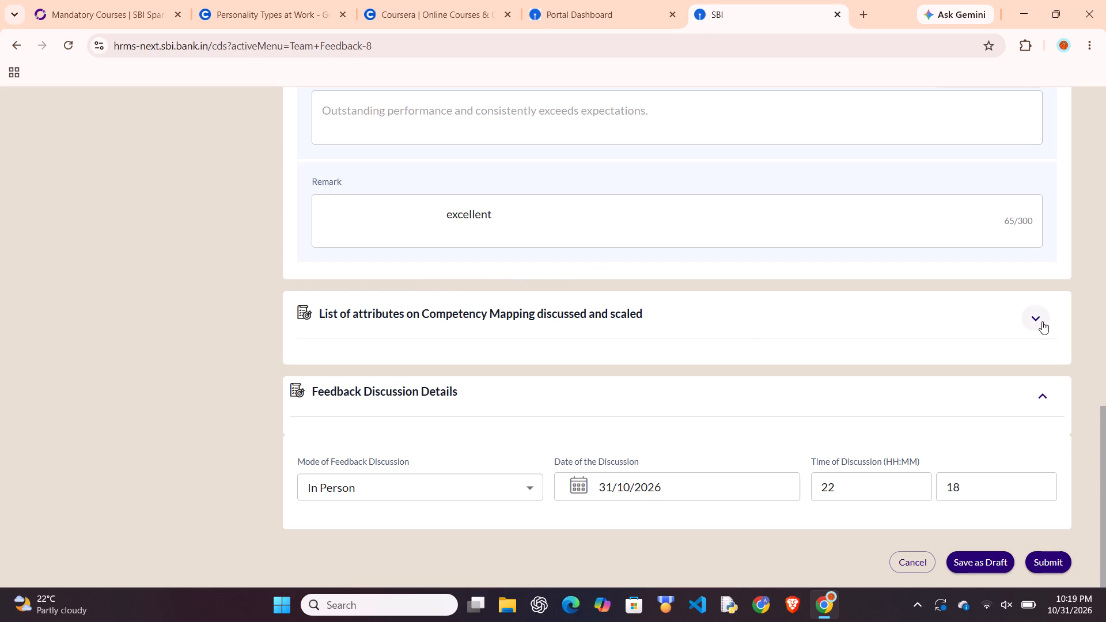
pyautogui.click(1042, 404)
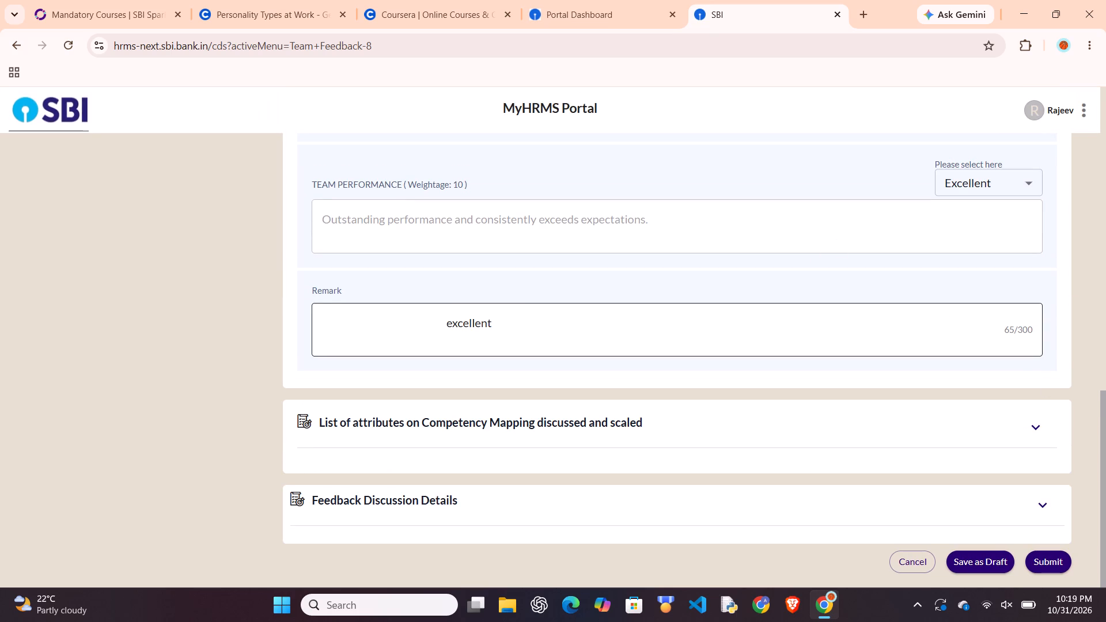
# Review the whole feedback form, from the reportee details through the KRA ratings and Remark to the collapsed sections.
pyautogui.press('Up')
pyautogui.press('Up')
pyautogui.press('Up')
pyautogui.press('Up')
pyautogui.press('Up')
pyautogui.press('Up')
pyautogui.press('Up')
pyautogui.press('Up')
pyautogui.press('Up')
pyautogui.press('Up')
pyautogui.press('Up')
pyautogui.press('Up')
pyautogui.press('Up')
pyautogui.press('Up')
pyautogui.press('Up')
pyautogui.press('Up')
pyautogui.press('Up')
pyautogui.press('Up')
pyautogui.press('Up')
pyautogui.press('Up')
pyautogui.press('Up')
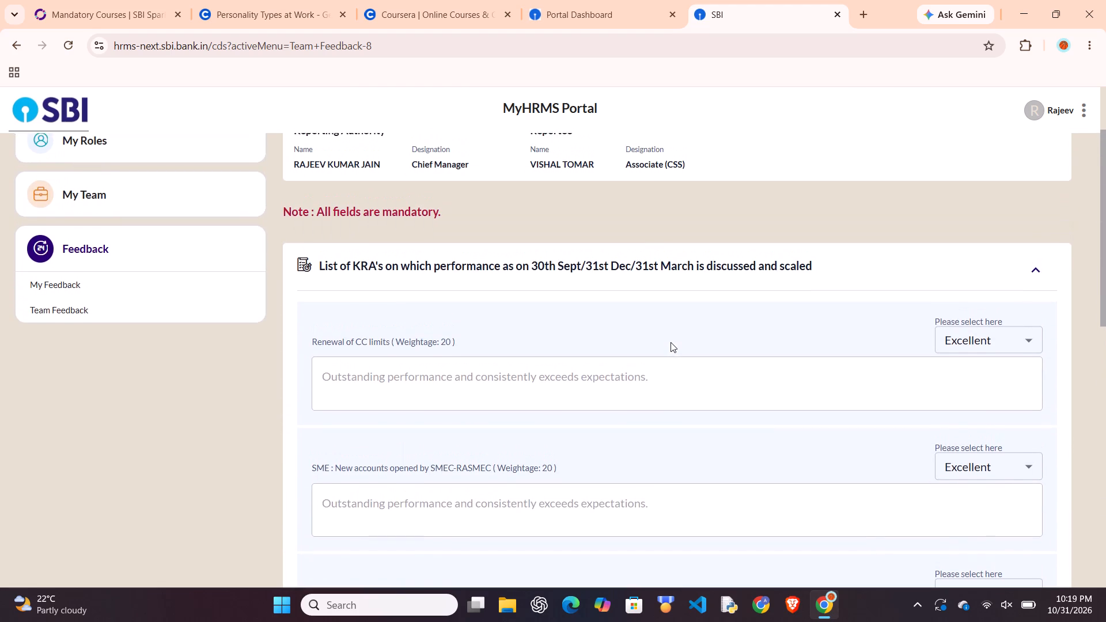
pyautogui.press('Up')
pyautogui.press('Up')
pyautogui.press('Up')
pyautogui.press('Up')
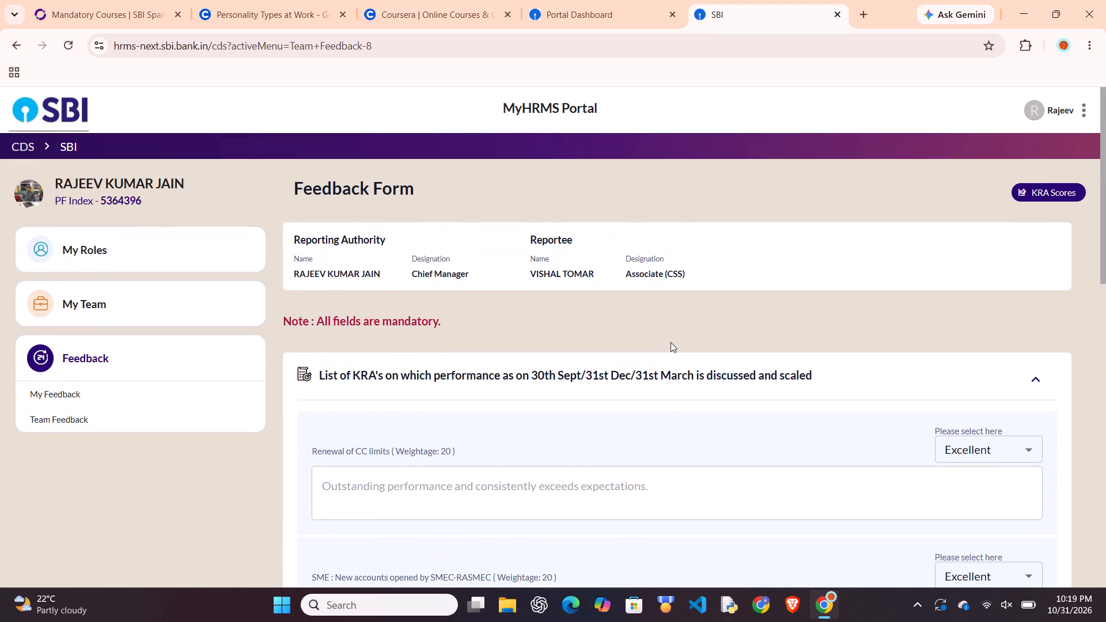
pyautogui.press('Down')
pyautogui.press('Down')
pyautogui.press('Down')
pyautogui.press('Down')
pyautogui.press('Down')
pyautogui.press('Down')
pyautogui.press('Down')
pyautogui.press('Down')
pyautogui.press('Down')
pyautogui.press('Down')
pyautogui.press('Down')
pyautogui.press('Down')
pyautogui.press('Down')
pyautogui.press('Down')
pyautogui.press('Down')
pyautogui.press('Down')
pyautogui.press('Down')
pyautogui.press('Down')
pyautogui.press('Down')
pyautogui.press('Down')
pyautogui.press('Down')
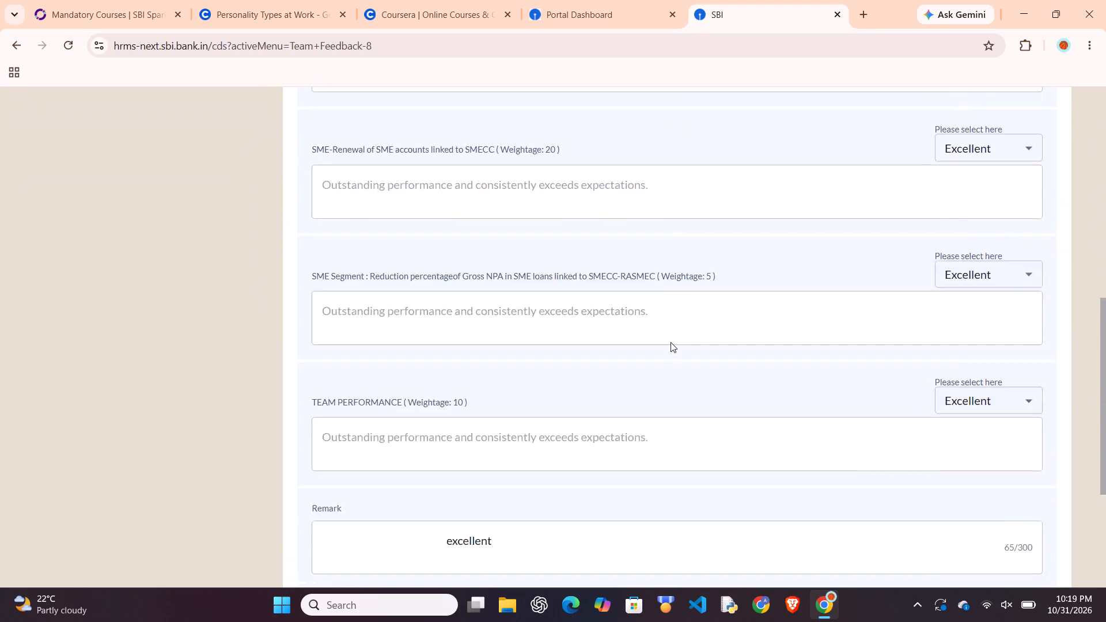
pyautogui.press('Down')
pyautogui.press('Down')
pyautogui.press('Down')
pyautogui.press('Down')
pyautogui.press('Down')
pyautogui.press('Down')
pyautogui.press('Down')
pyautogui.press('Down')
pyautogui.press('Down')
pyautogui.press('Down')
pyautogui.press('Down')
pyautogui.press('Down')
pyautogui.press('Down')
pyautogui.press('Down')
pyautogui.press('Down')
pyautogui.press('Down')
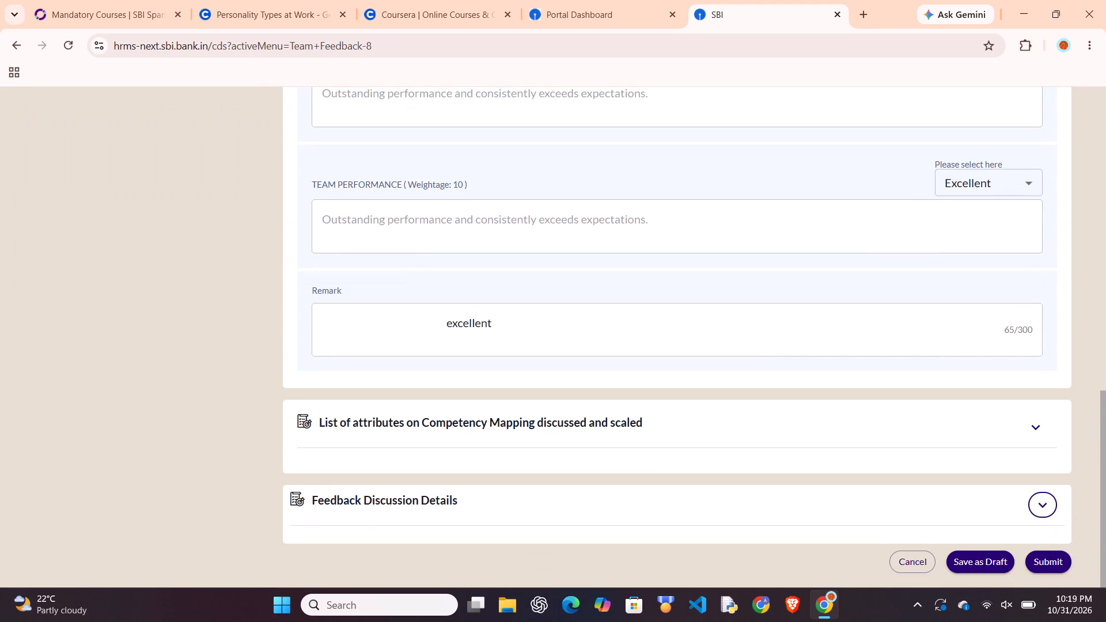
pyautogui.moveTo(480, 421); pyautogui.dragTo(829, 562)
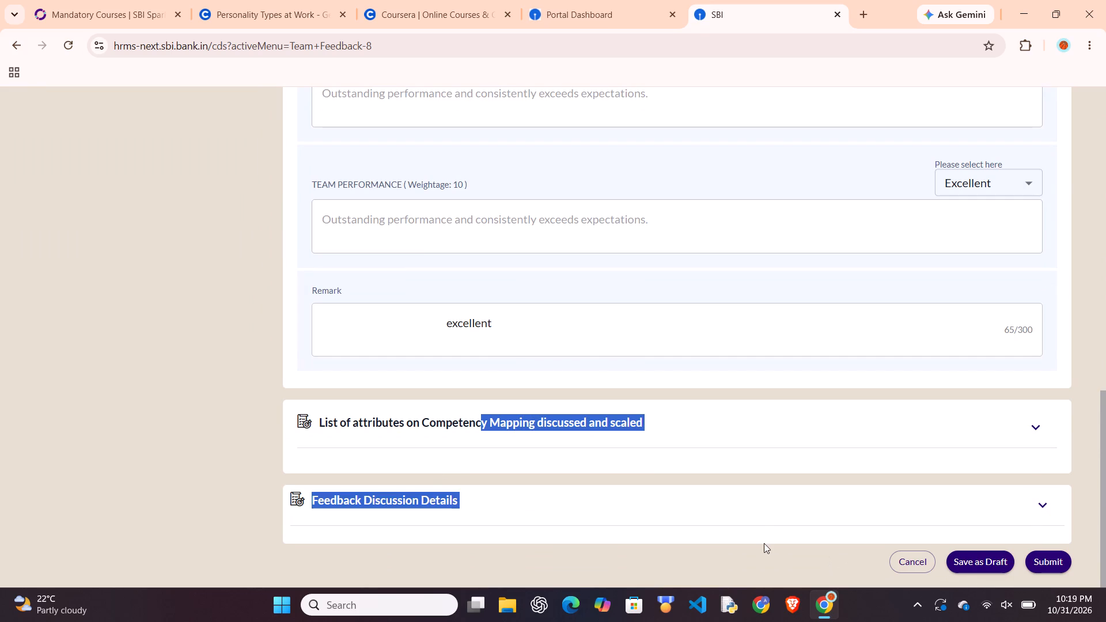
pyautogui.click(751, 517)
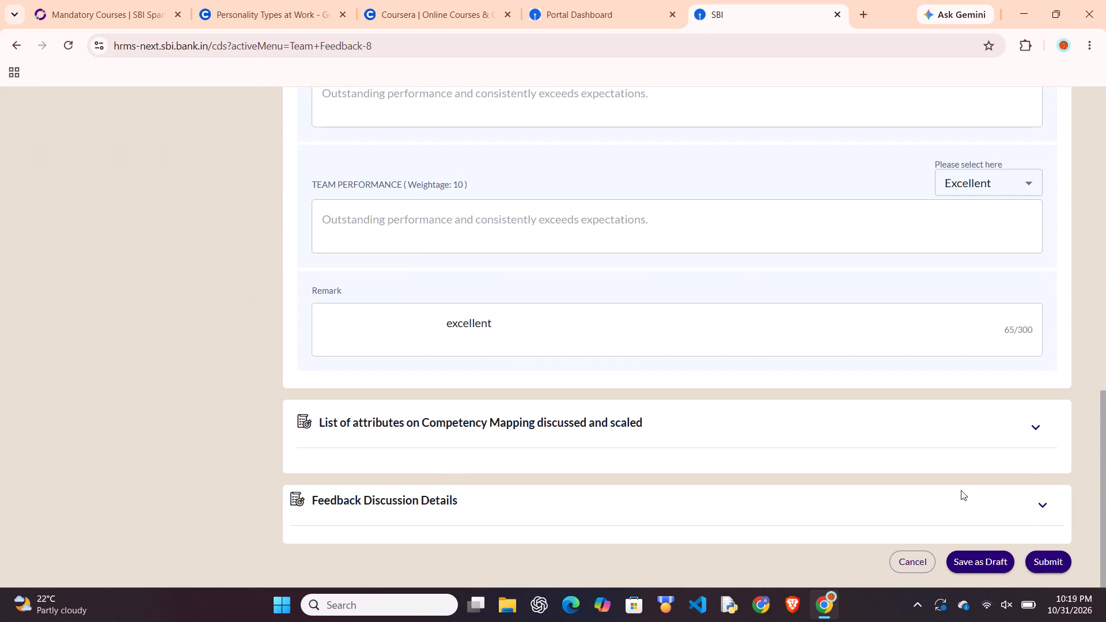
# Expand the Feedback Discussion Details section again and examine its mode, date and time fields.
pyautogui.click(1040, 511)
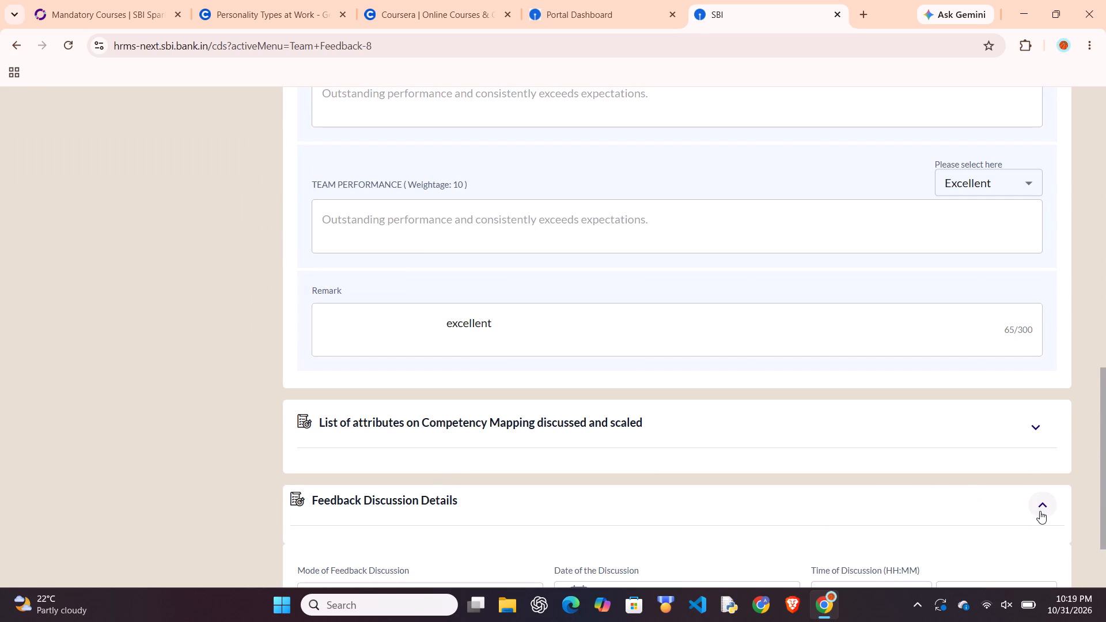
pyautogui.press('Down')
pyautogui.press('Down')
pyautogui.press('Down')
pyautogui.press('Down')
pyautogui.press('Down')
pyautogui.press('Down')
pyautogui.press('Down')
pyautogui.press('Down')
pyautogui.press('Down')
pyautogui.press('Down')
pyautogui.press('Down')
pyautogui.press('Down')
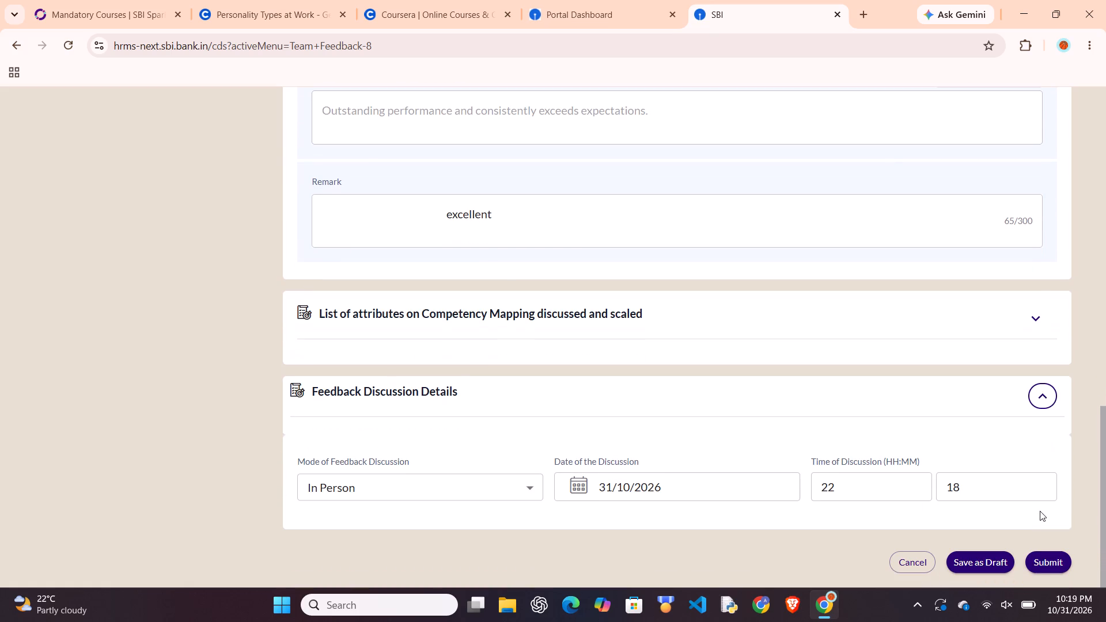
pyautogui.click(844, 296)
pyautogui.click(831, 325)
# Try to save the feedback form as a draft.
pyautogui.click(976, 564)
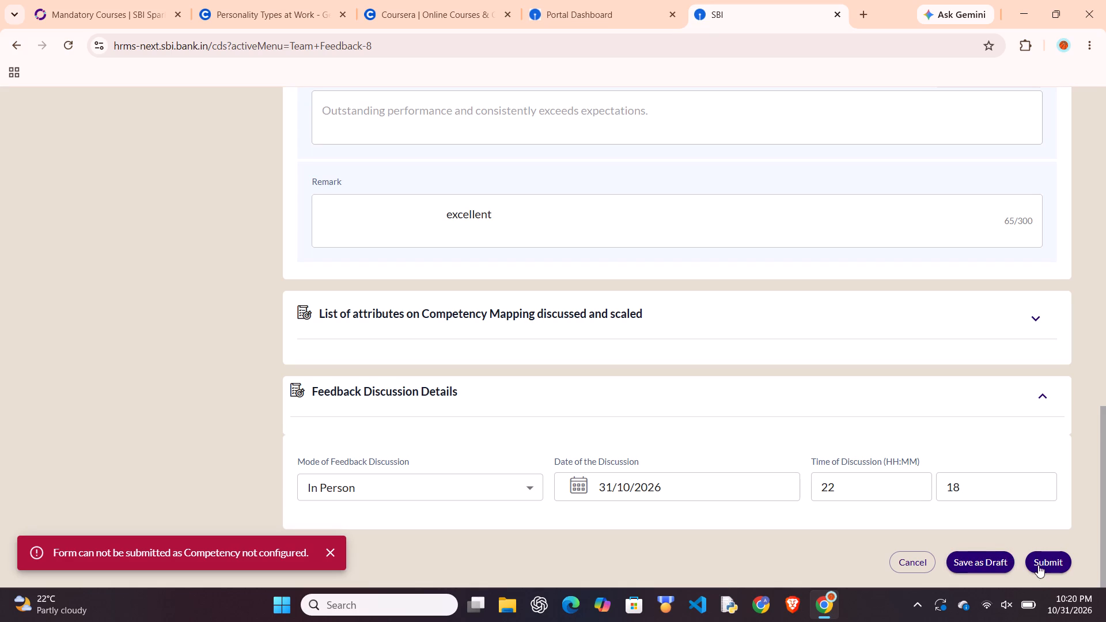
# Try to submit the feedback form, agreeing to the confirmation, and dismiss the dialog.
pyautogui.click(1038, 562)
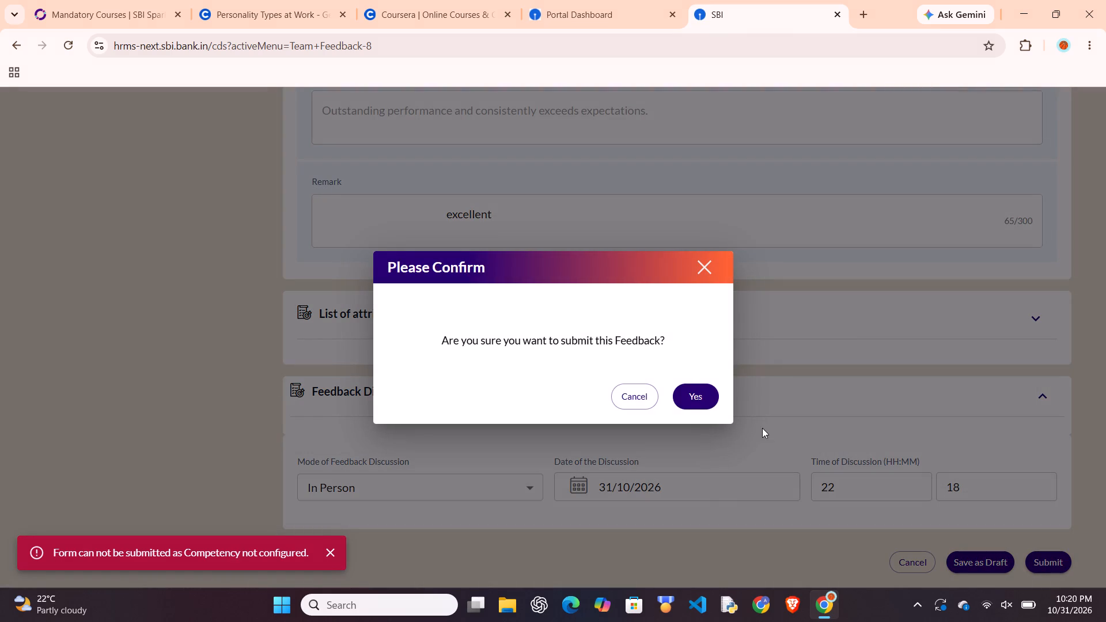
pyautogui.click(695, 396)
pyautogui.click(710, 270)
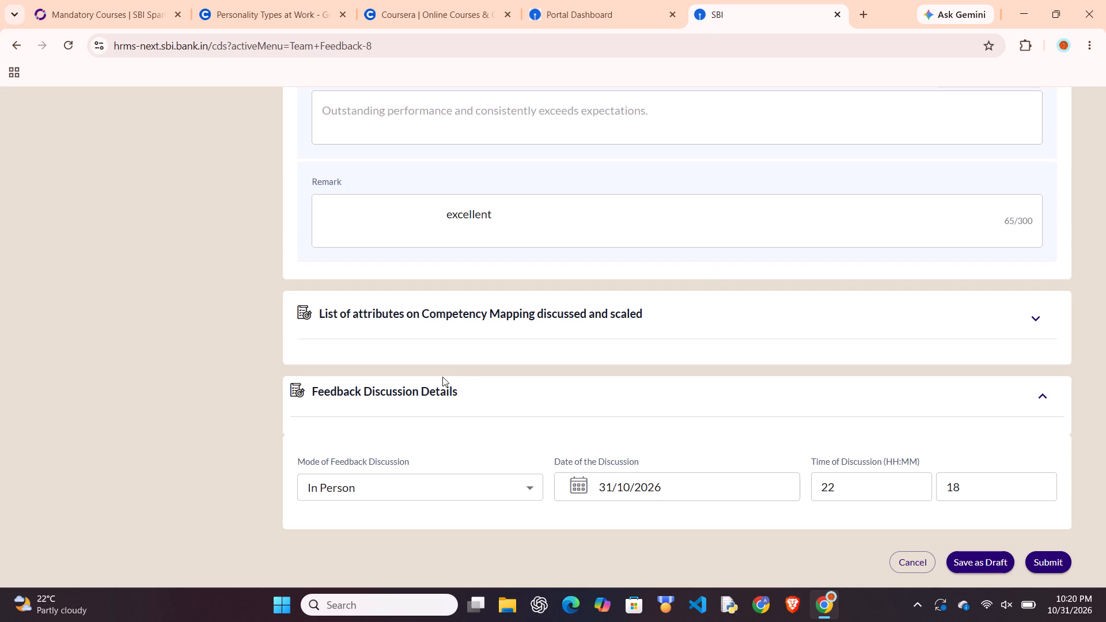
# Return to the pending Team Feedback list and open the feedback form for the second reportee, a Support Officer SMECC.
pyautogui.press('Up')
pyautogui.press('Up')
pyautogui.press('Up')
pyautogui.press('Up')
pyautogui.press('Up')
pyautogui.press('Up')
pyautogui.press('Up')
pyautogui.press('Up')
pyautogui.press('Up')
pyautogui.press('Up')
pyautogui.press('Up')
pyautogui.press('Up')
pyautogui.press('Up')
pyautogui.press('Up')
pyautogui.press('Up')
pyautogui.press('Up')
pyautogui.press('Up')
pyautogui.press('Up')
pyautogui.press('Up')
pyautogui.press('Up')
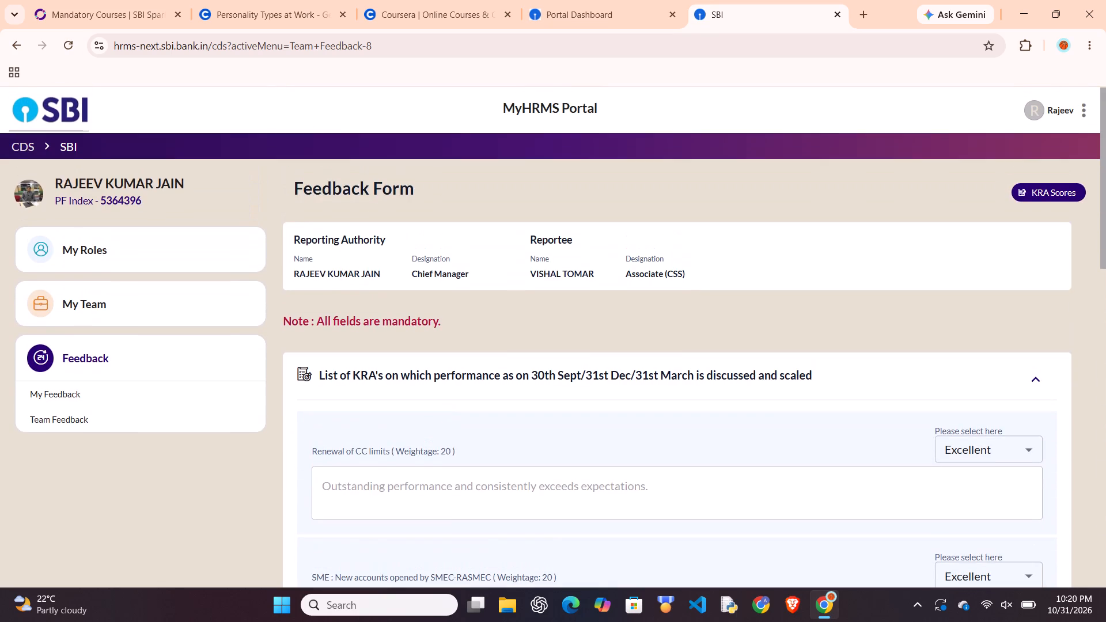
pyautogui.click(260, 309)
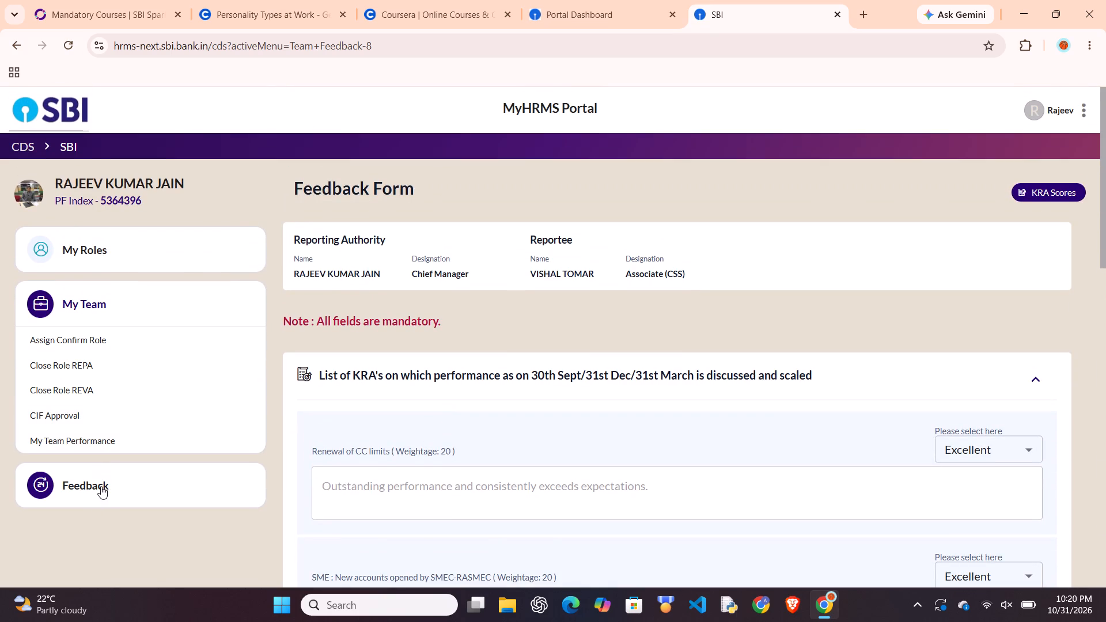
pyautogui.click(101, 485)
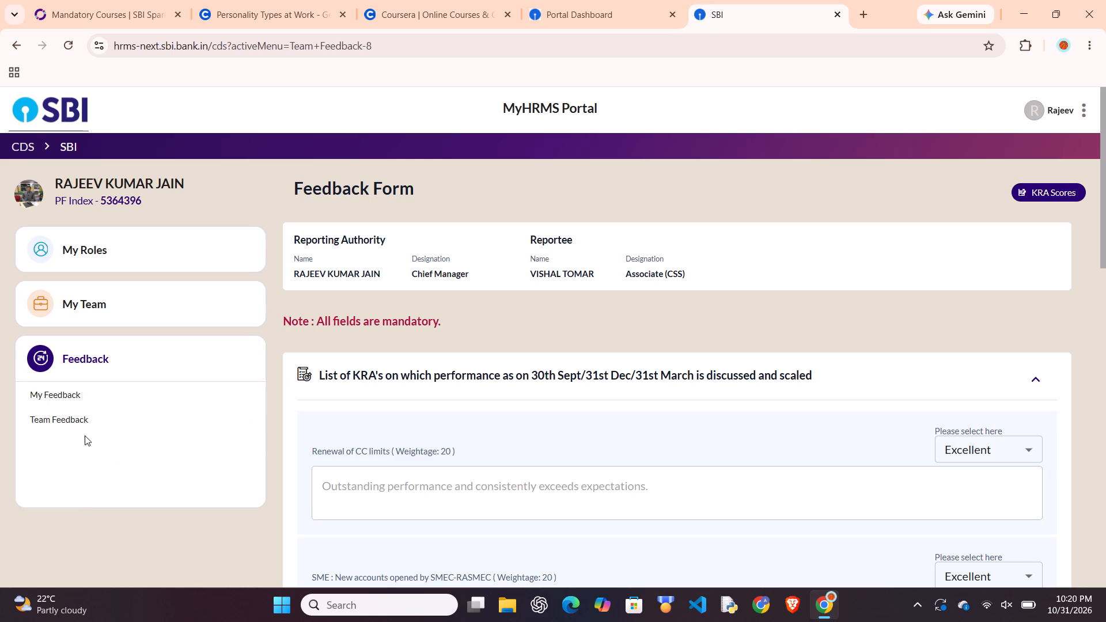
pyautogui.click(76, 419)
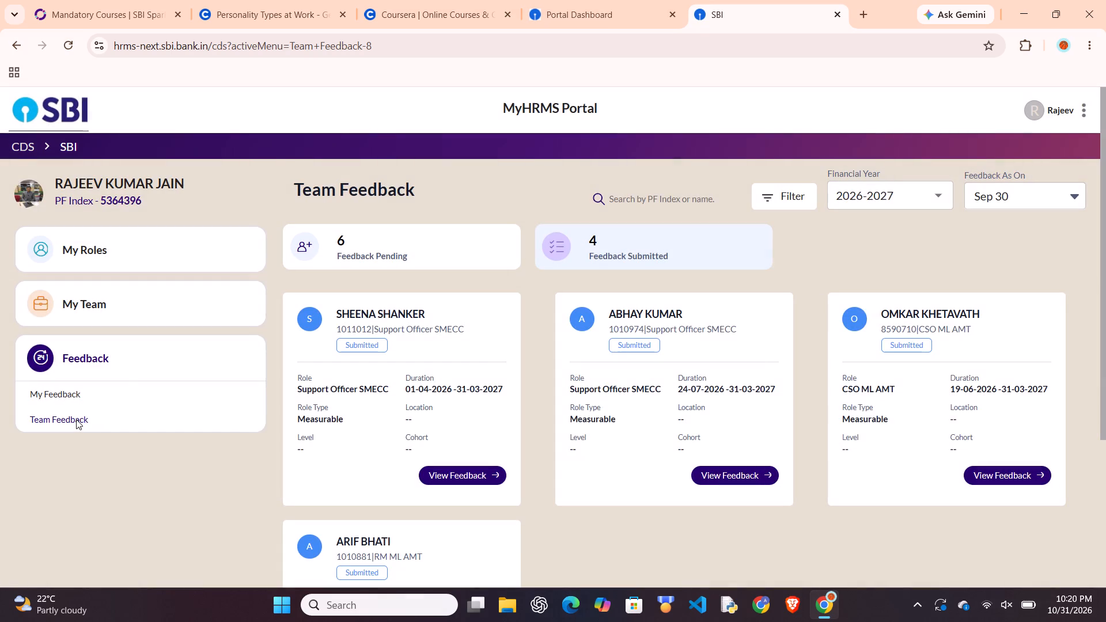
pyautogui.click(386, 255)
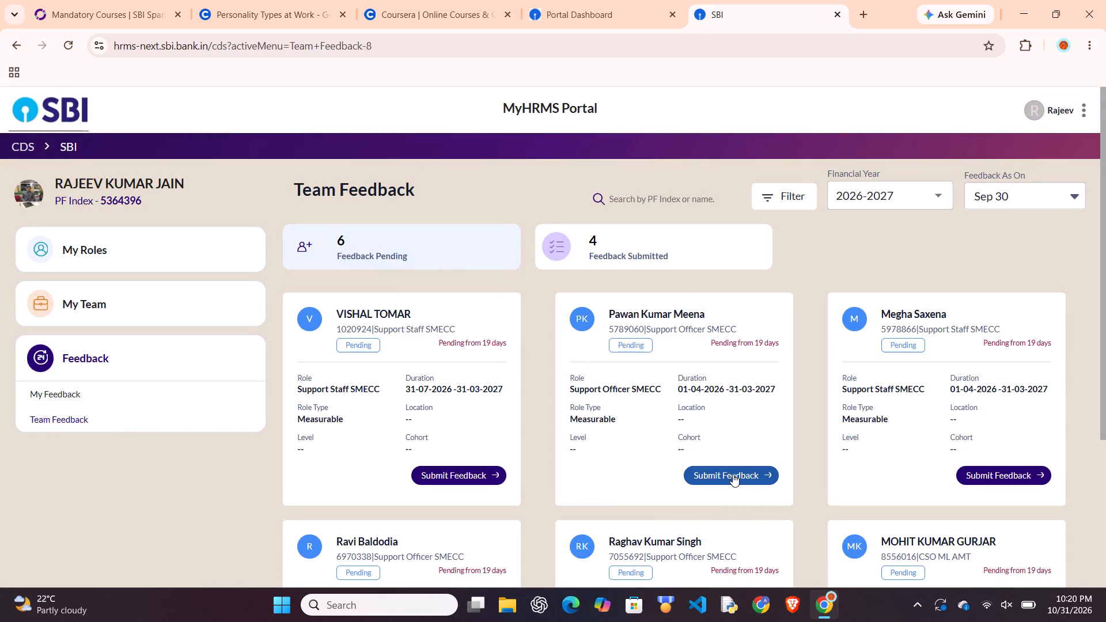
pyautogui.click(733, 474)
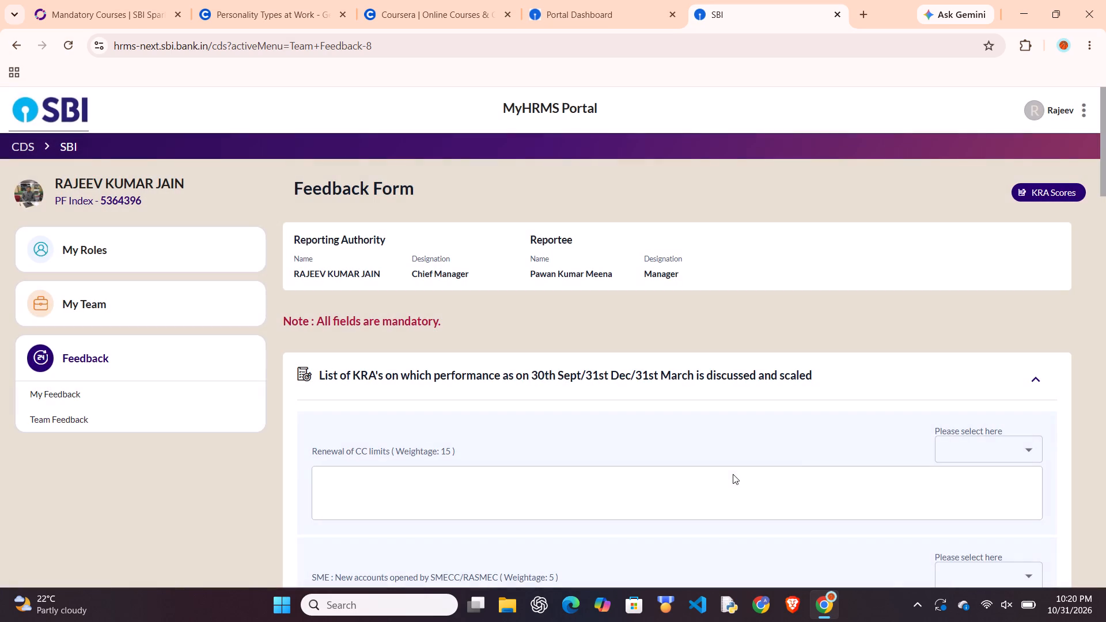
# Rate the first four KRAs as Excellent: CC limit renewal, new SME accounts, SME portfolio increase and SME Gross NPA reduction.
pyautogui.click(963, 452)
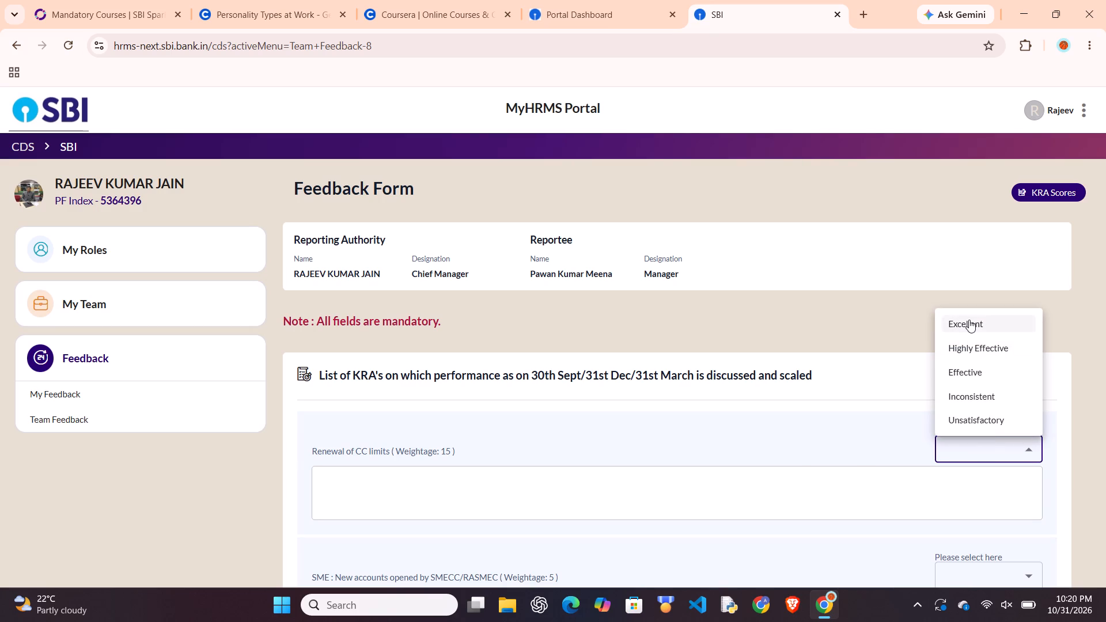
pyautogui.click(969, 319)
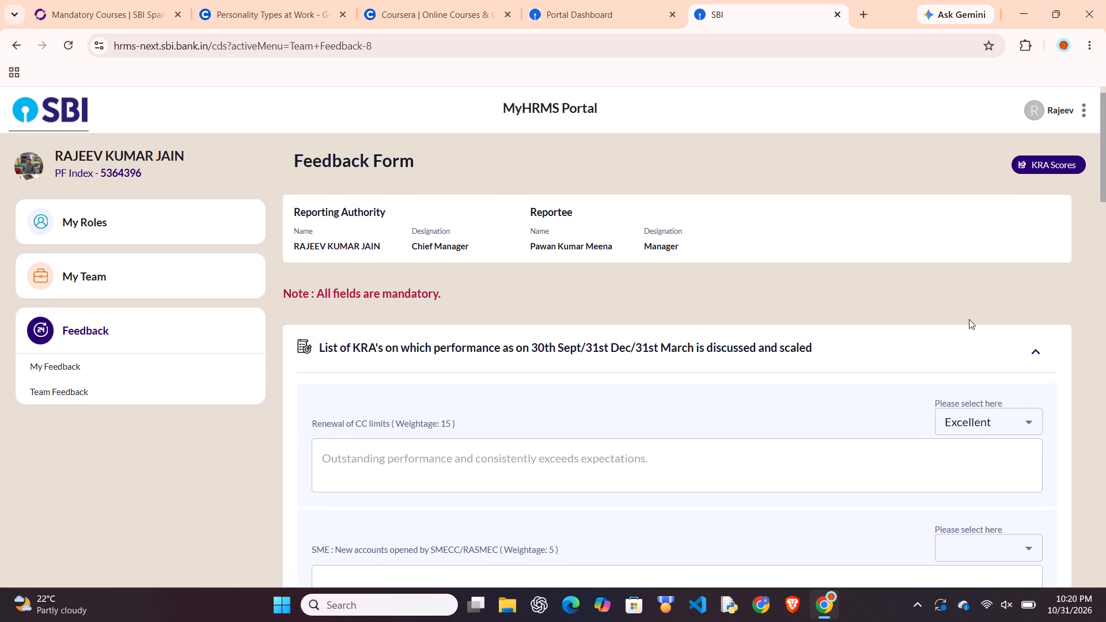
pyautogui.press('Down')
pyautogui.press('Down')
pyautogui.press('Down')
pyautogui.press('Down')
pyautogui.press('Down')
pyautogui.press('Down')
pyautogui.press('Down')
pyautogui.press('Down')
pyautogui.press('Down')
pyautogui.press('Down')
pyautogui.press('Down')
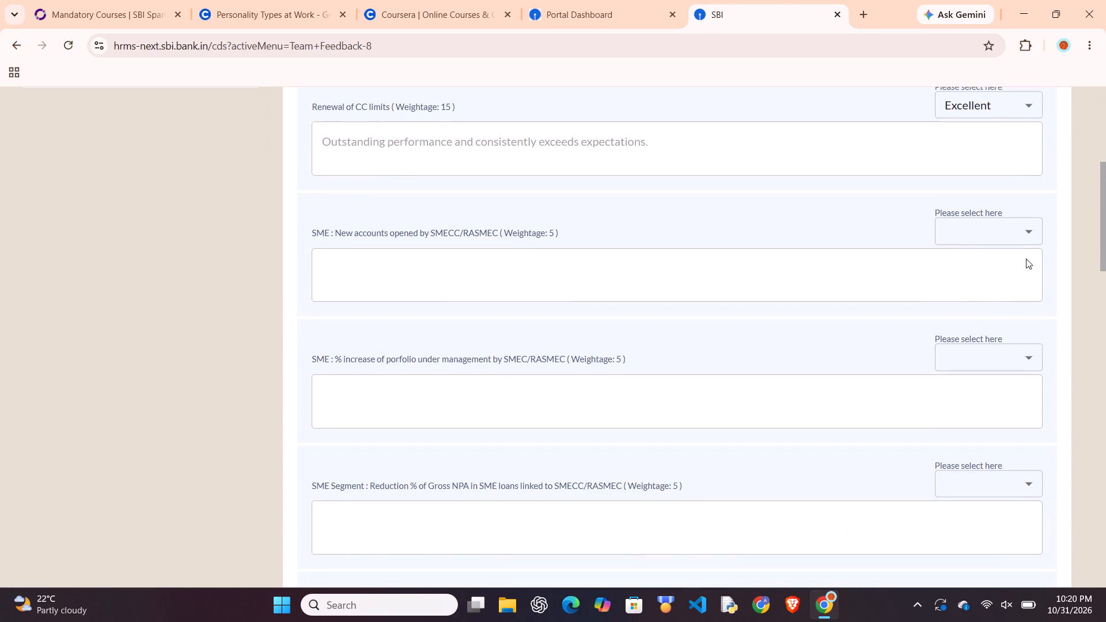
pyautogui.click(1022, 232)
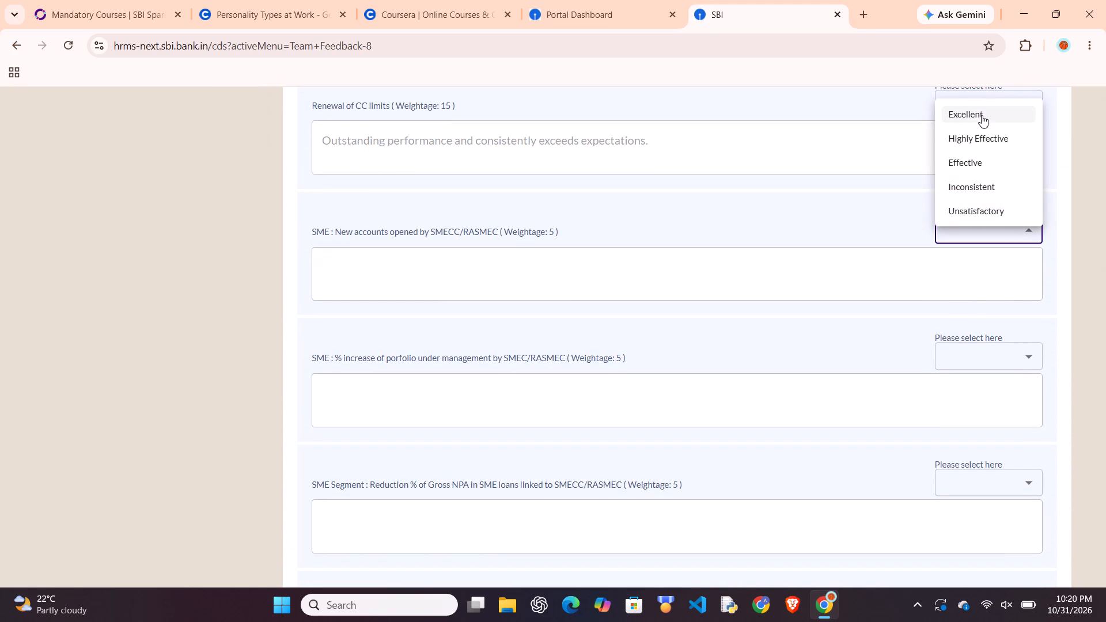
pyautogui.click(982, 115)
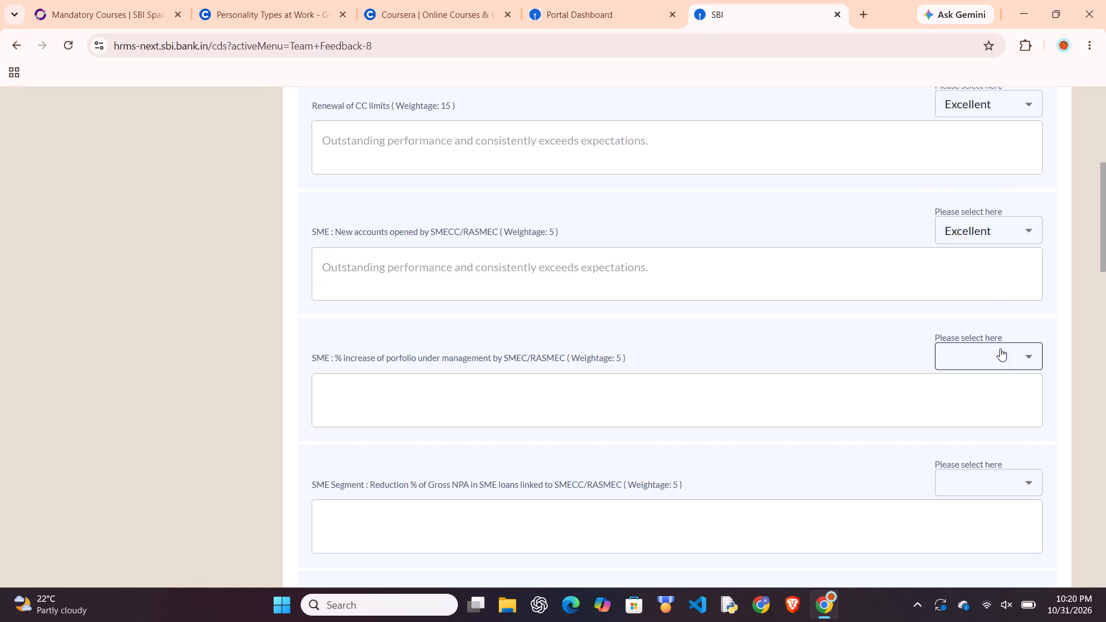
pyautogui.click(1001, 351)
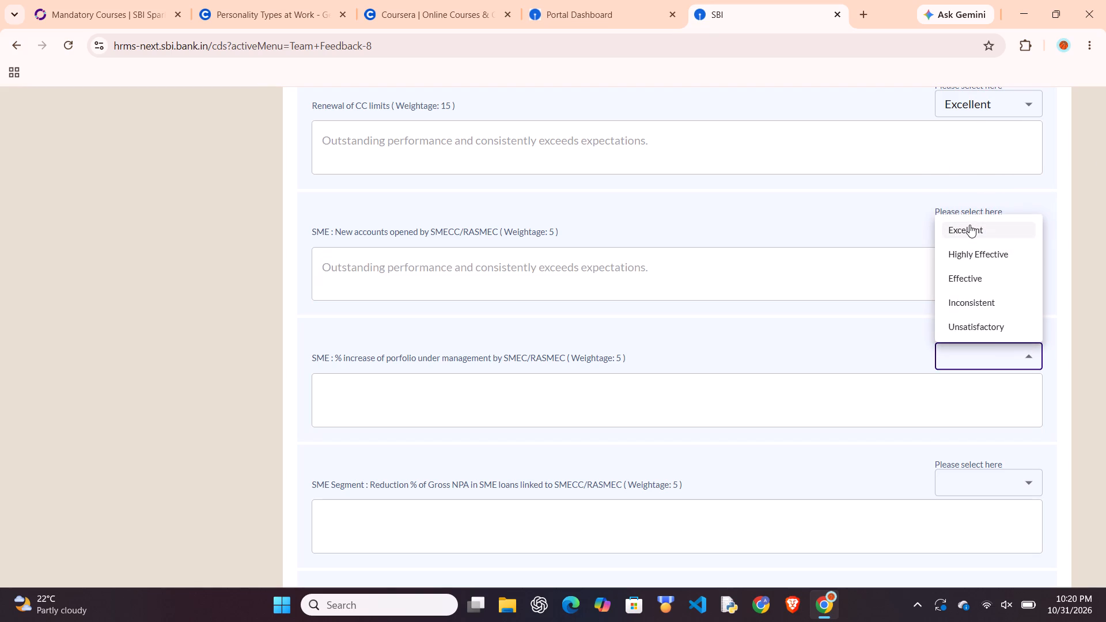
pyautogui.click(969, 225)
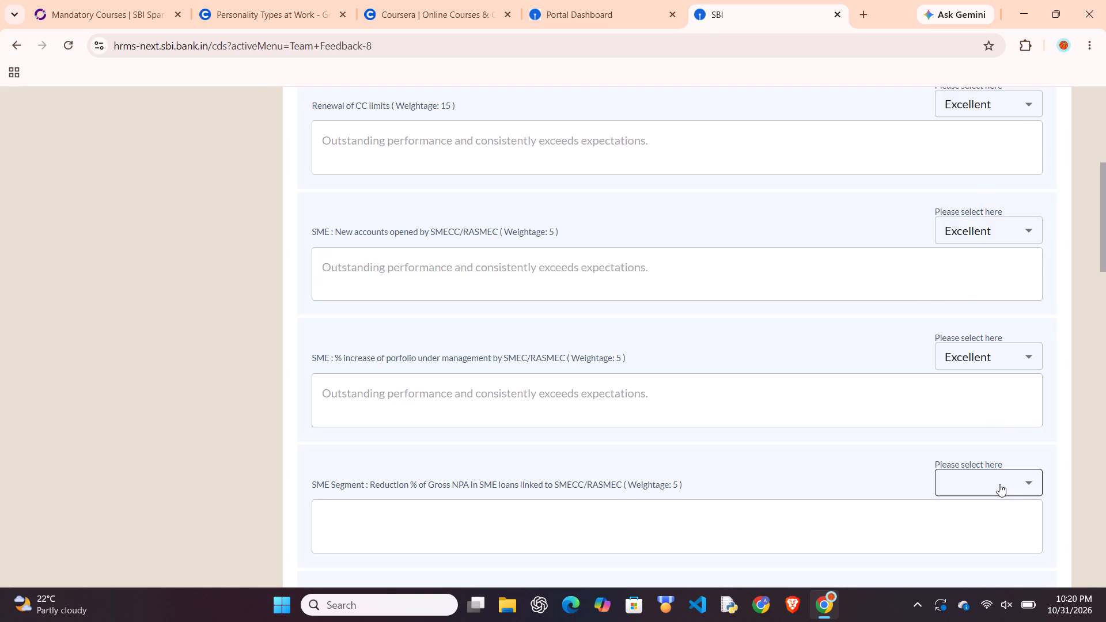
pyautogui.click(999, 484)
pyautogui.click(963, 355)
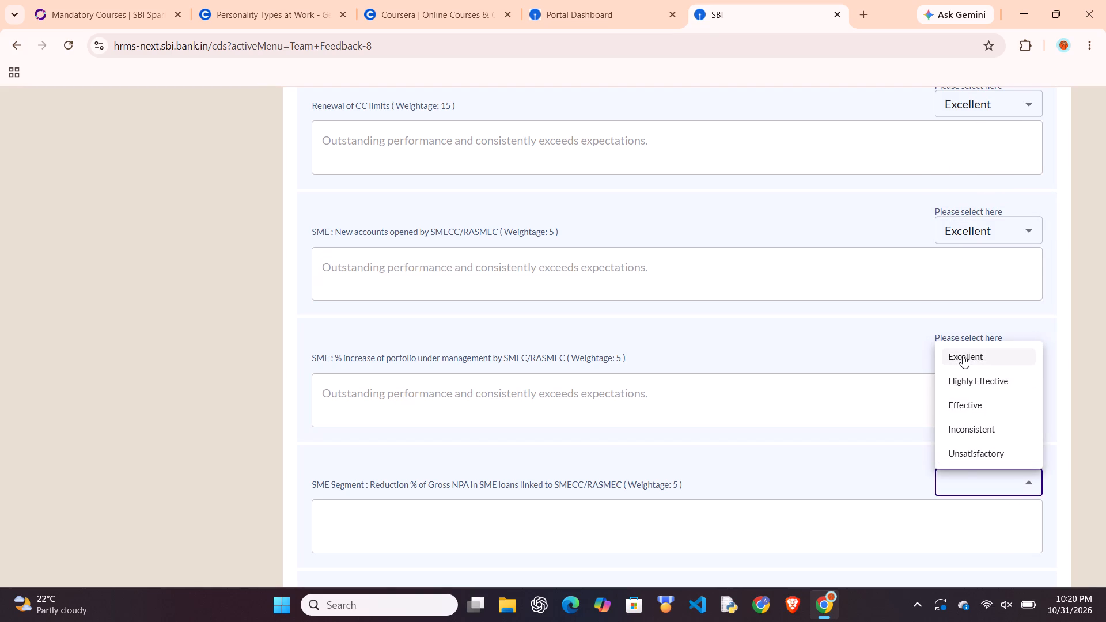
# Rate the Average RADAR CRM score, TEAM PERFORMANCE and timely Insurance updation in CBS KRAs as Excellent.
pyautogui.press('Down')
pyautogui.press('Down')
pyautogui.press('Down')
pyautogui.press('Down')
pyautogui.press('Down')
pyautogui.press('Down')
pyautogui.press('Down')
pyautogui.press('Down')
pyautogui.press('Down')
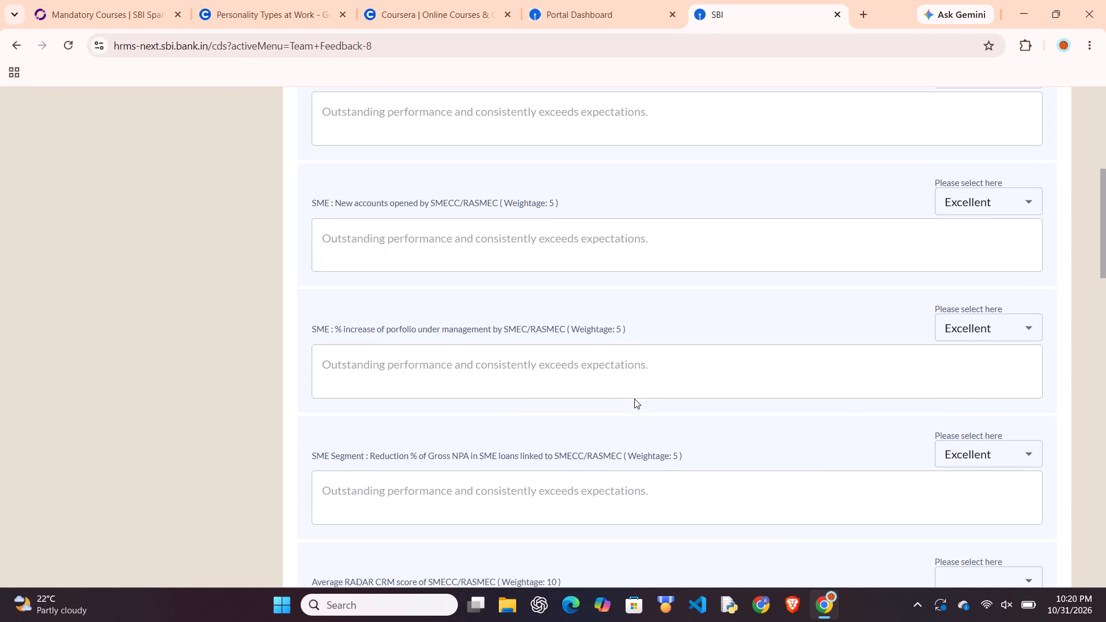
pyautogui.press('Down')
pyautogui.press('Down')
pyautogui.press('Down')
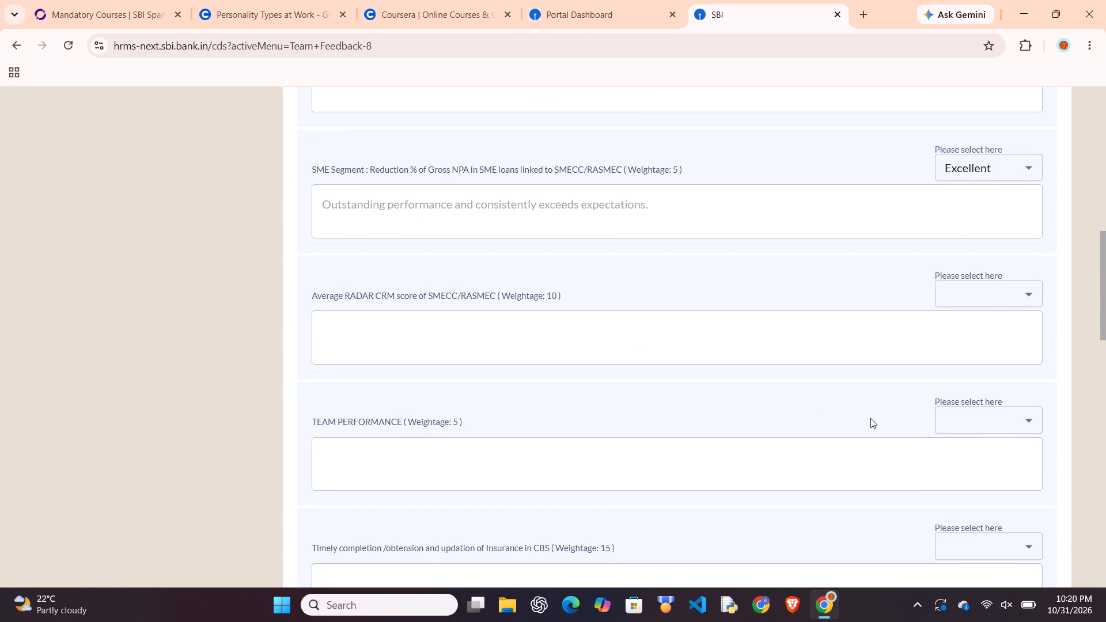
pyautogui.click(1002, 295)
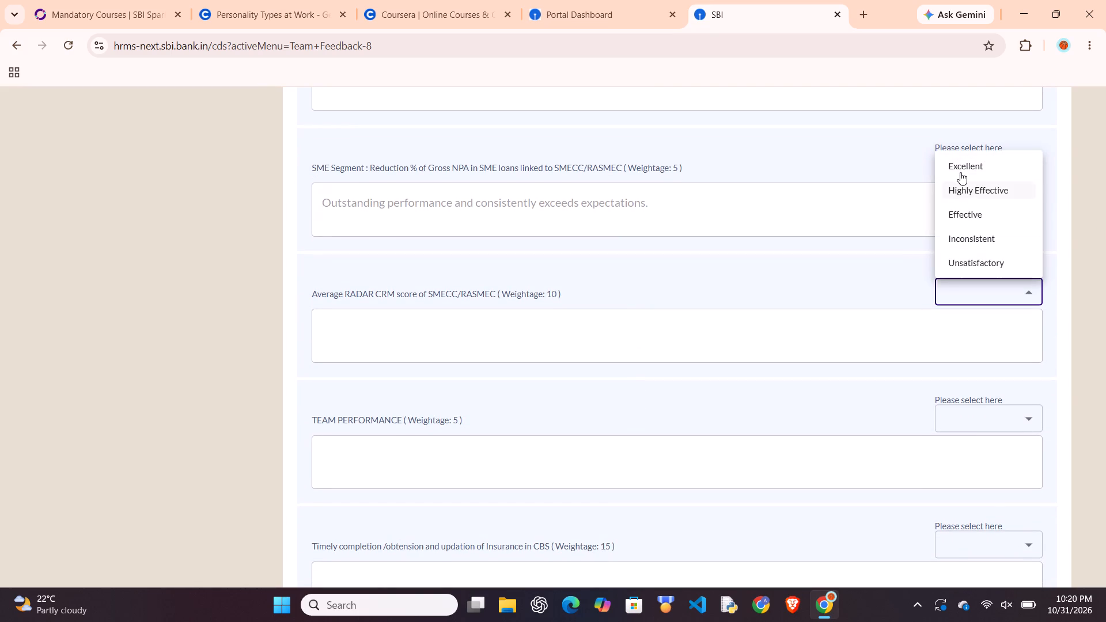
pyautogui.click(960, 168)
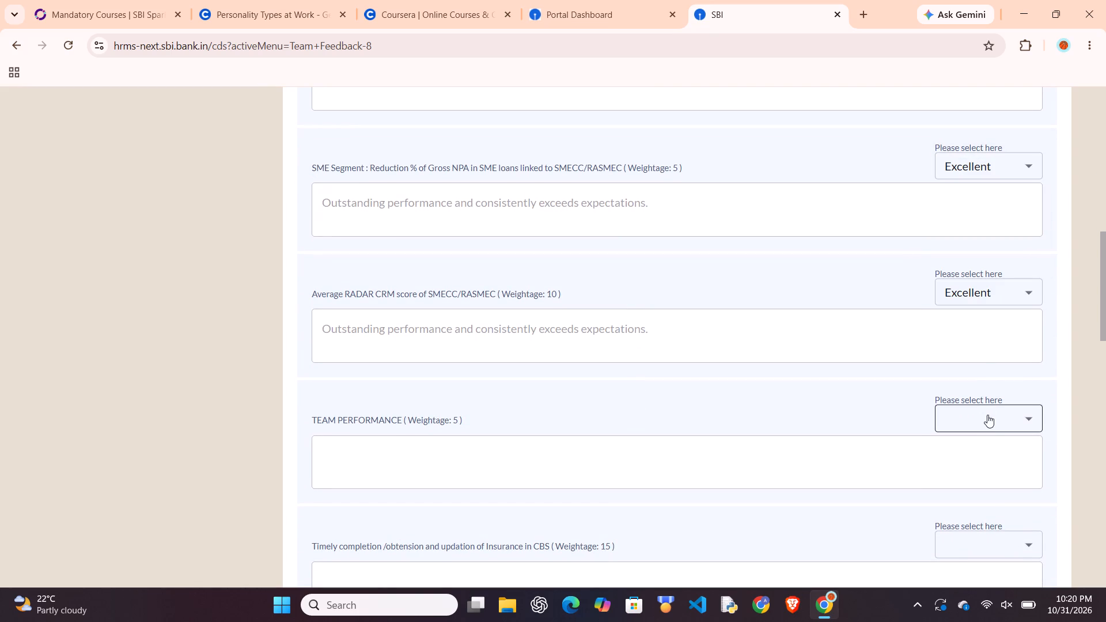
pyautogui.click(988, 428)
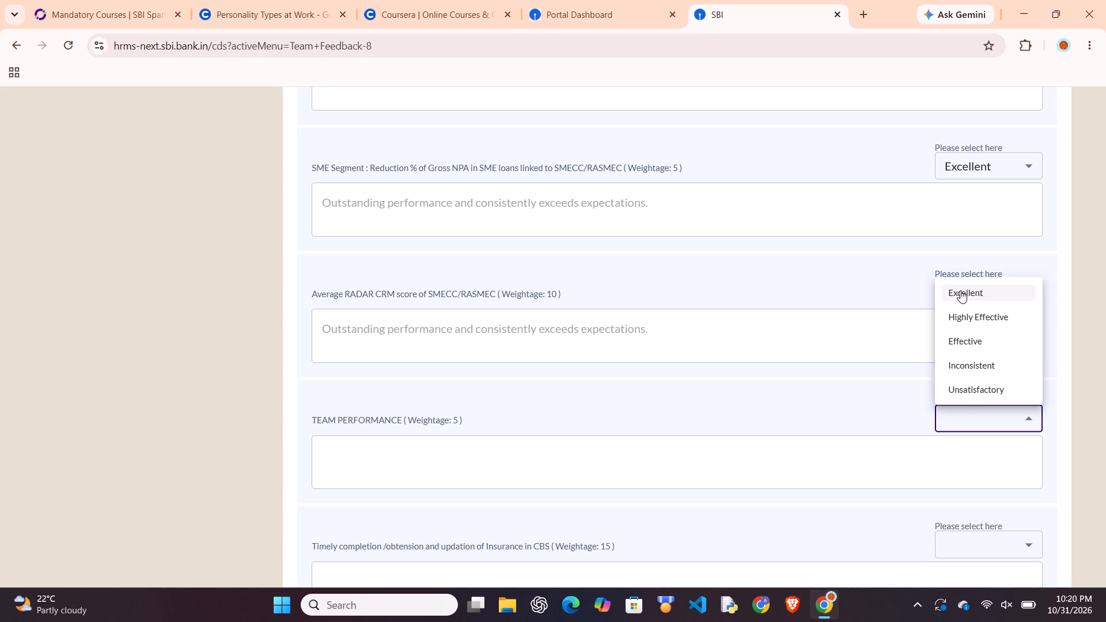
pyautogui.click(960, 290)
pyautogui.click(979, 551)
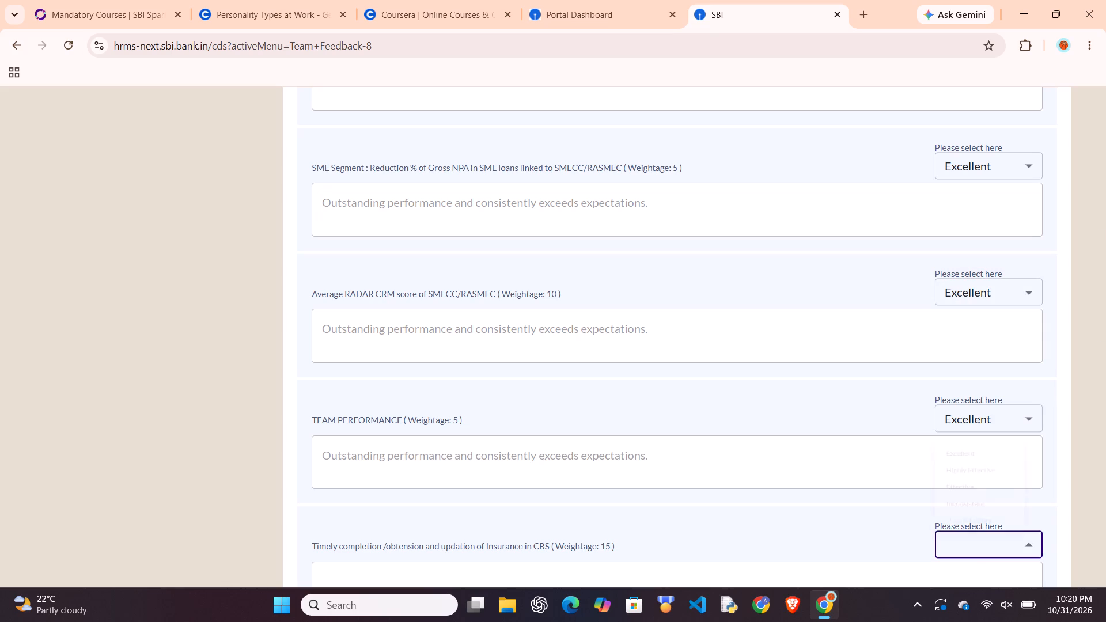
pyautogui.click(965, 413)
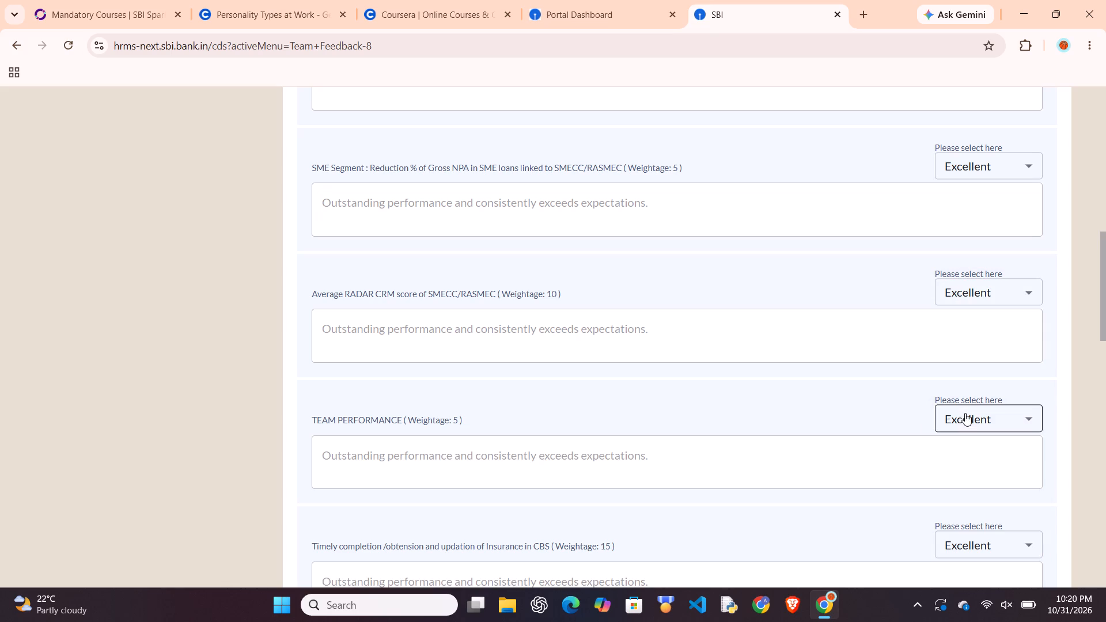
# Rate the KRA on timely obtention and updation of Stock Statement in CBS as Excellent.
pyautogui.press('Down')
pyautogui.press('Down')
pyautogui.press('Down')
pyautogui.press('Down')
pyautogui.press('Down')
pyautogui.press('Down')
pyautogui.press('Down')
pyautogui.press('Down')
pyautogui.press('Down')
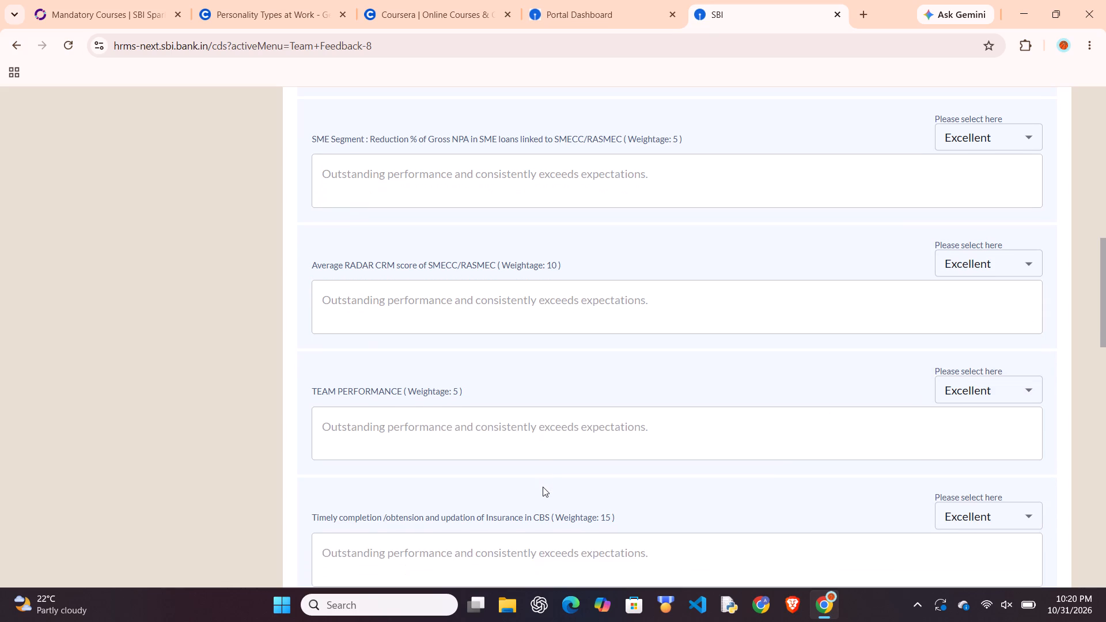
pyautogui.press('Down')
pyautogui.press('Down')
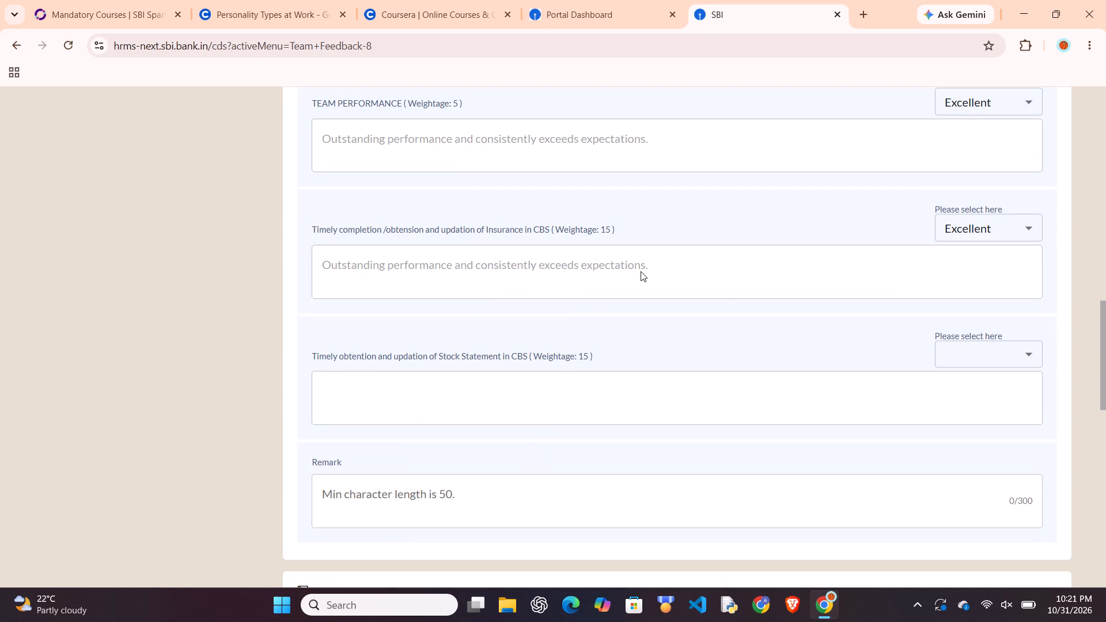
pyautogui.click(965, 346)
pyautogui.click(962, 229)
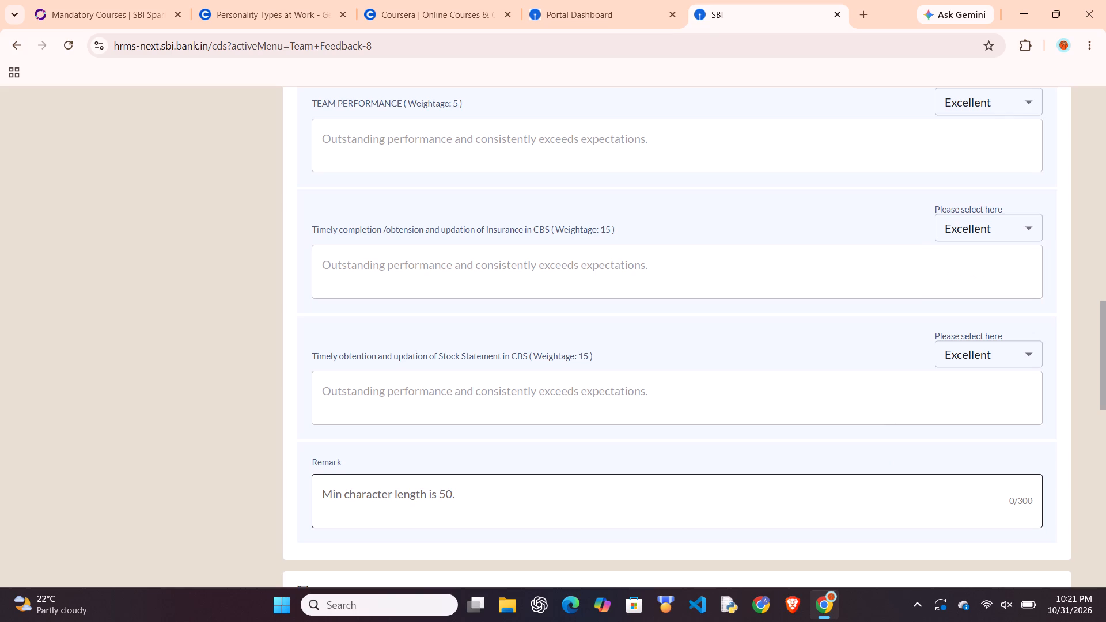
# Fill the KRA Remark with leading spaces followed by "excellent" to satisfy the 50-character minimum.
pyautogui.press('Down')
pyautogui.press('Down')
pyautogui.press('Down')
pyautogui.press('Down')
pyautogui.press('Down')
pyautogui.press('Down')
pyautogui.press('Down')
pyautogui.press('Down')
pyautogui.press('Down')
pyautogui.press('Down')
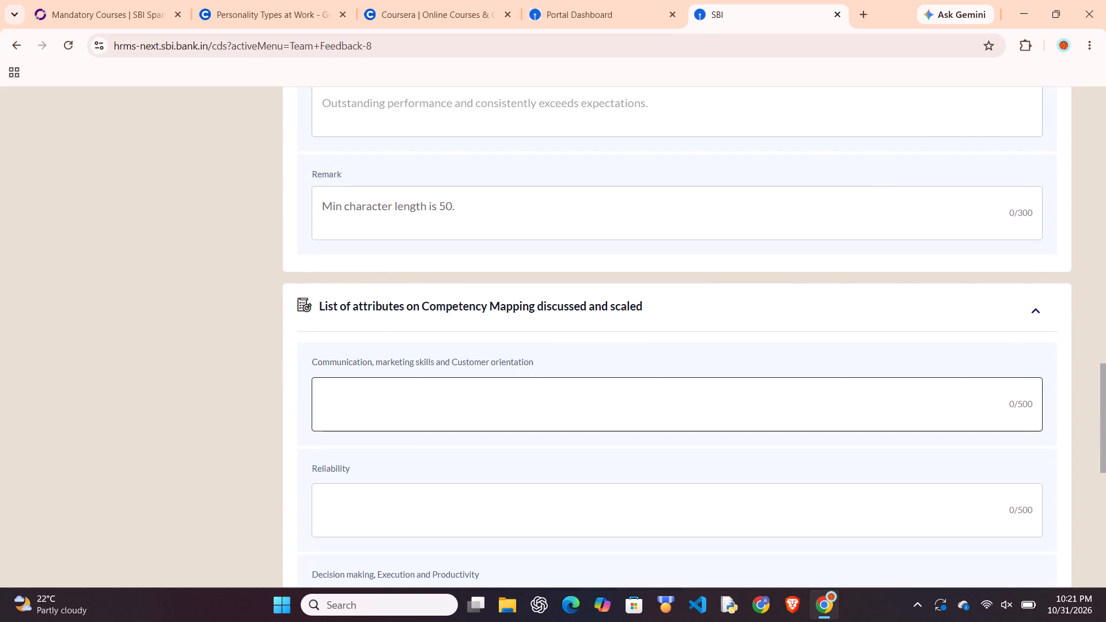
pyautogui.click(736, 218)
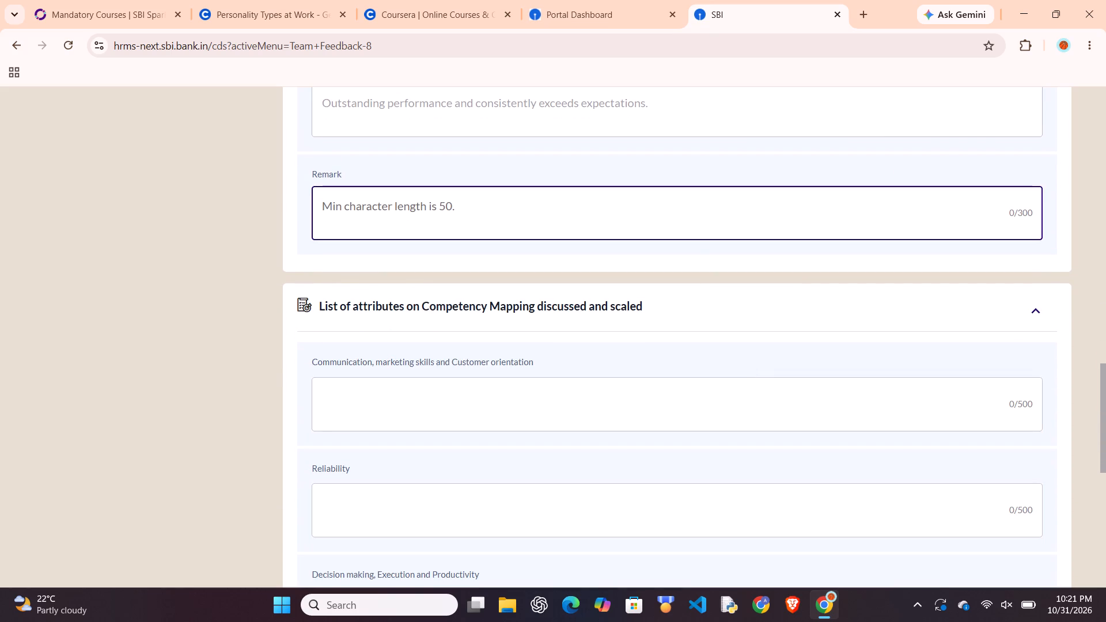
pyautogui.press('space')
pyautogui.press('space')
pyautogui.press('space')
pyautogui.press('space')
pyautogui.press('space')
pyautogui.press('space')
pyautogui.press('space')
pyautogui.press('space')
pyautogui.press('space')
pyautogui.press('space')
pyautogui.press('space')
pyautogui.press('space')
pyautogui.press('space')
pyautogui.press('space')
pyautogui.press('space')
pyautogui.press('space')
pyautogui.press('space')
pyautogui.press('space')
pyautogui.press('space')
pyautogui.press('space')
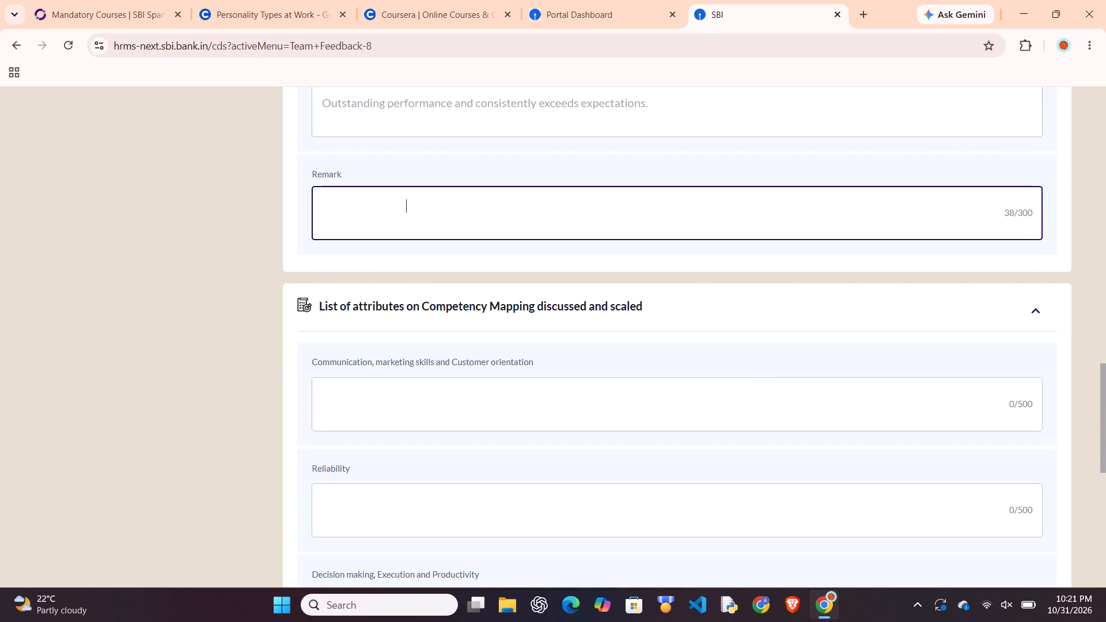
pyautogui.hotkey('ctrl', 'v')
# Enter "excellent" for the Communication, marketing skills and Customer orientation attribute and for the Reliability attribute.
pyautogui.click(569, 387)
pyautogui.hotkey('ctrl', 'v')
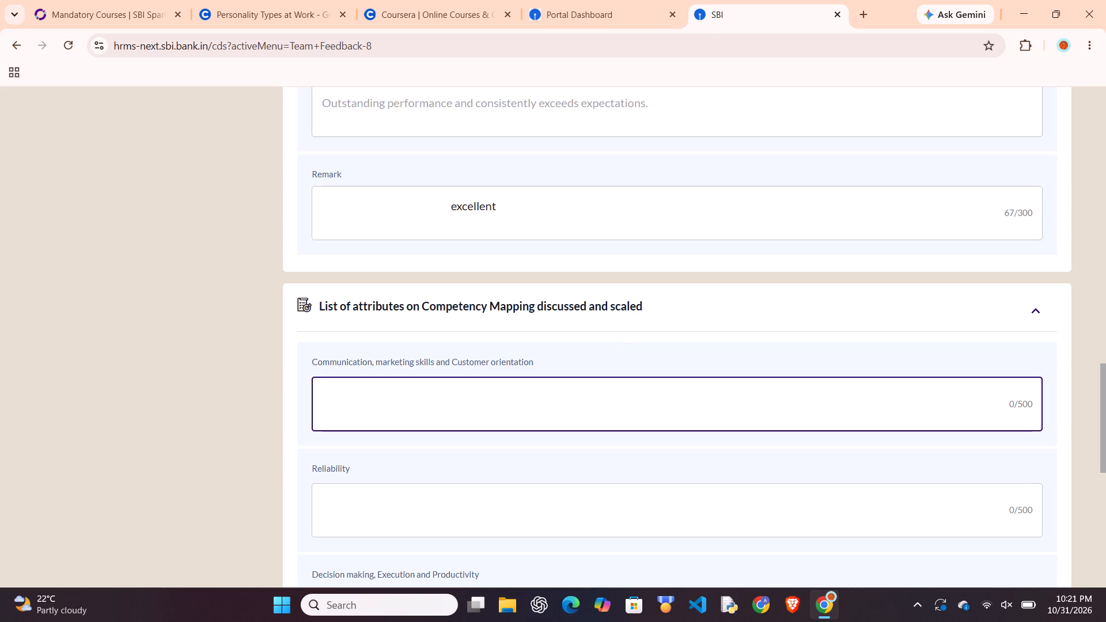
pyautogui.click(478, 525)
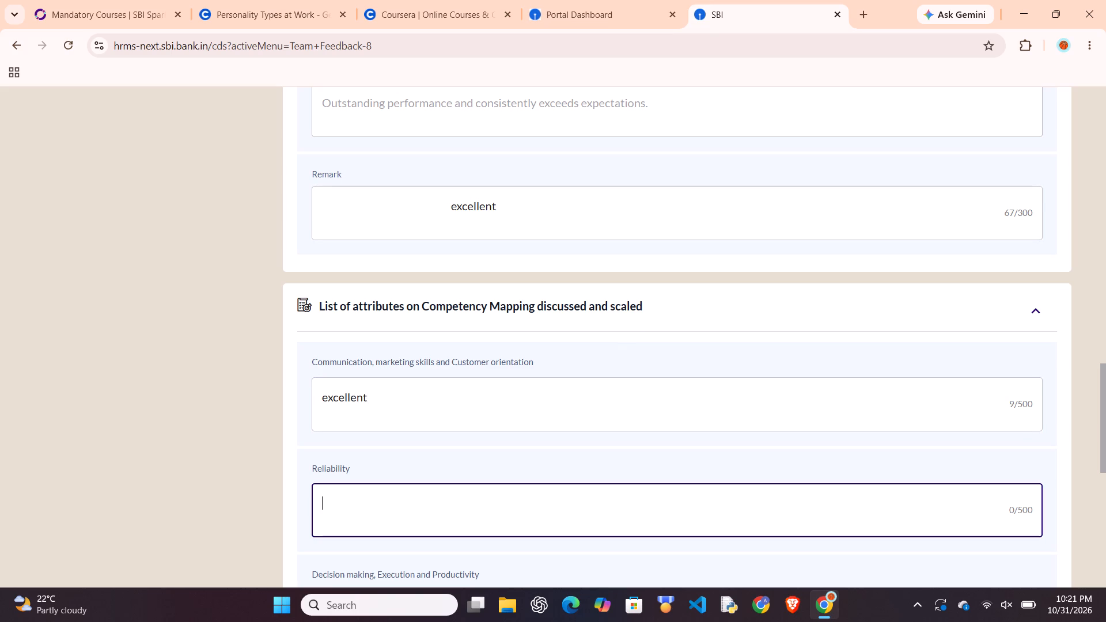
pyautogui.hotkey('ctrl', 'v')
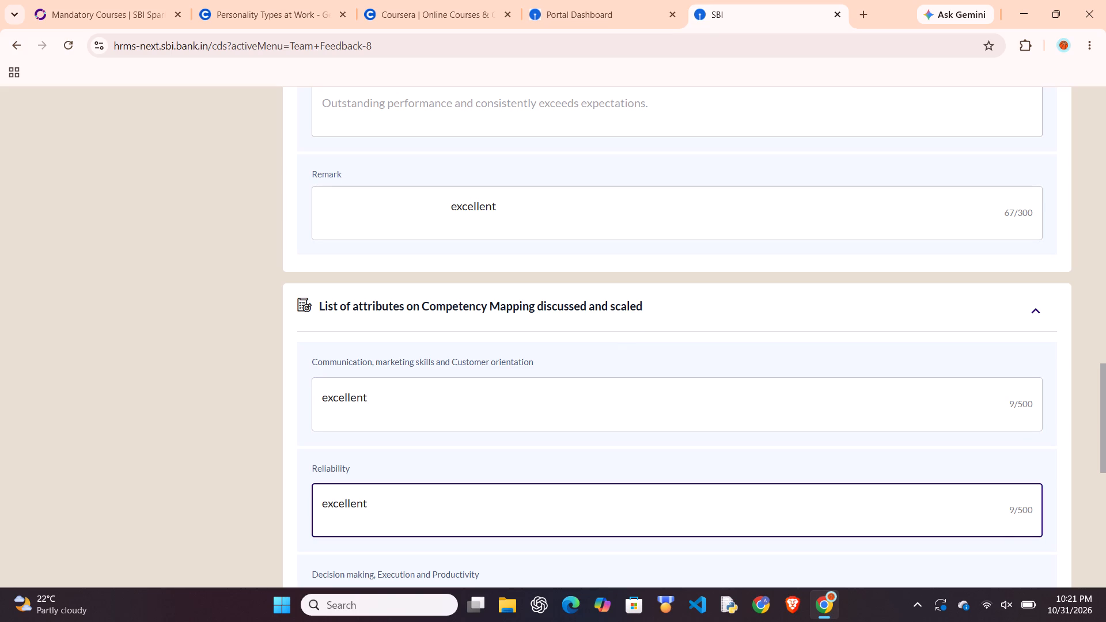
pyautogui.click(1080, 551)
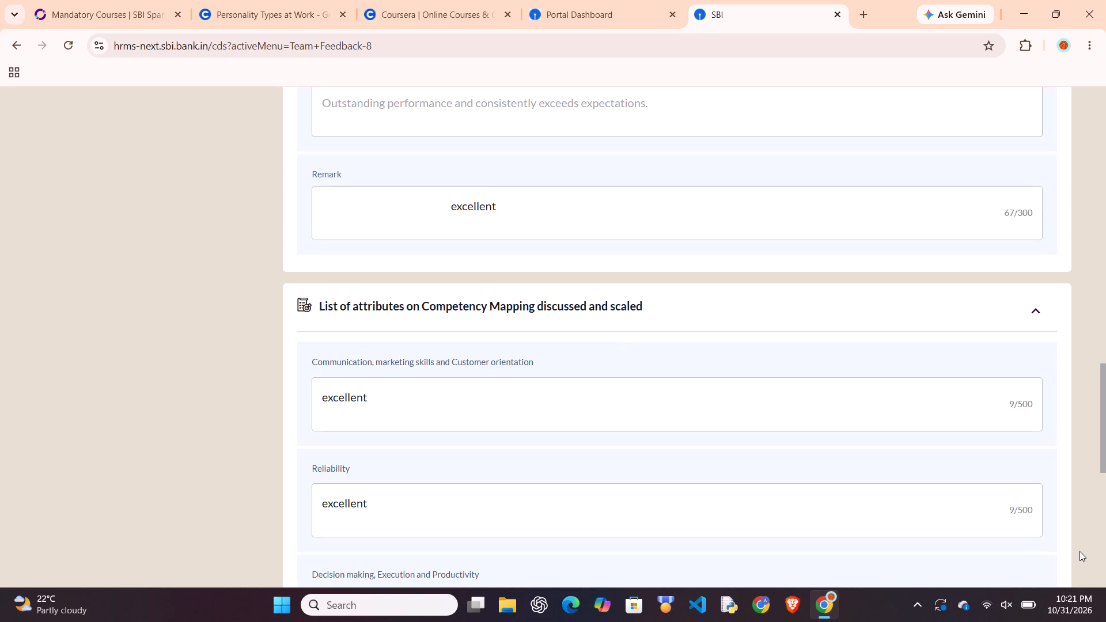
# Enter "excellent" for the Decision making, Execution and Productivity, the Ability to ask questions, Cooperation and team work, and the Knowledge, focus and Initiative attributes.
pyautogui.press('Down')
pyautogui.press('Down')
pyautogui.press('Down')
pyautogui.press('Down')
pyautogui.press('Down')
pyautogui.press('Down')
pyautogui.press('Down')
pyautogui.press('Down')
pyautogui.press('Down')
pyautogui.press('Down')
pyautogui.press('Down')
pyautogui.press('Down')
pyautogui.press('Down')
pyautogui.press('Down')
pyautogui.press('Down')
pyautogui.press('Down')
pyautogui.press('Down')
pyautogui.press('Down')
pyautogui.press('Down')
pyautogui.press('Down')
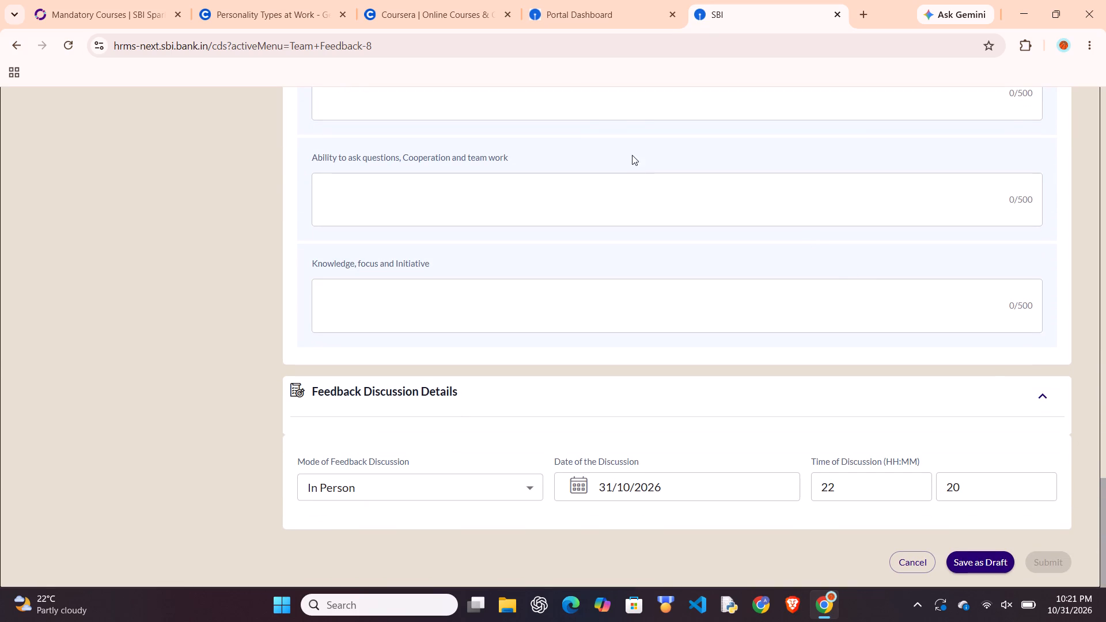
pyautogui.click(597, 105)
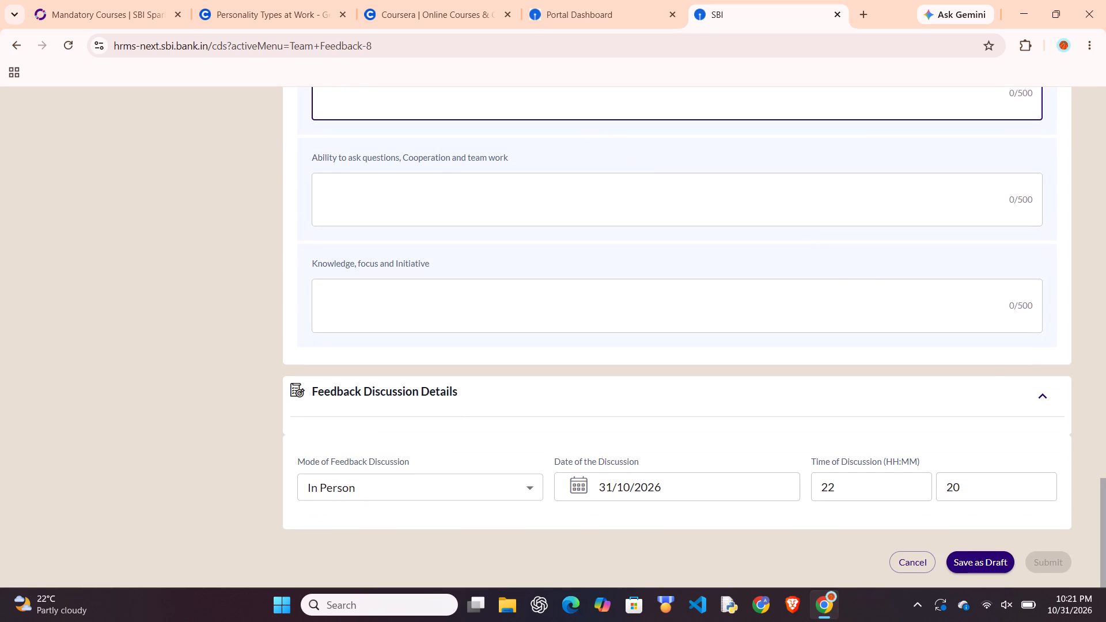
pyautogui.hotkey('ctrl', 'v')
pyautogui.click(435, 206)
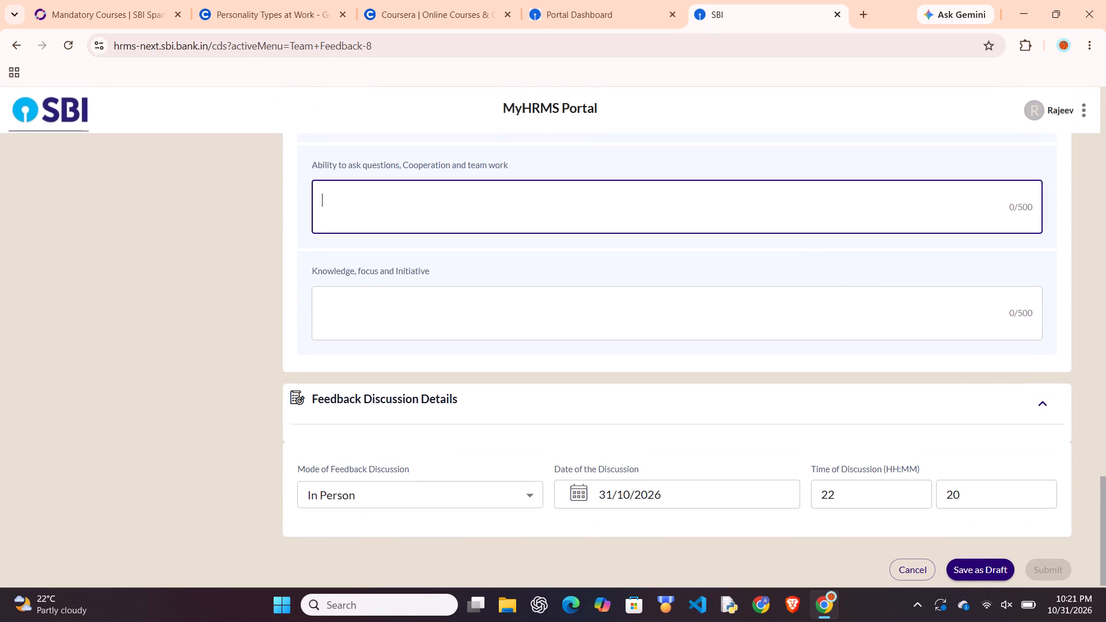
pyautogui.hotkey('ctrl', 'v')
pyautogui.click(387, 301)
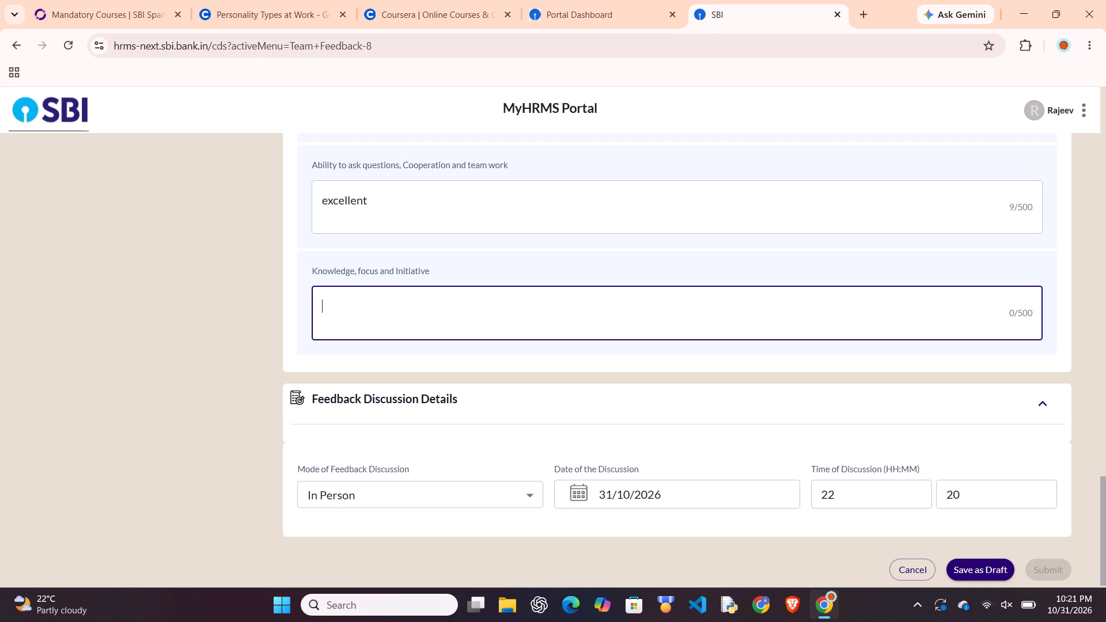
pyautogui.hotkey('ctrl', 'v')
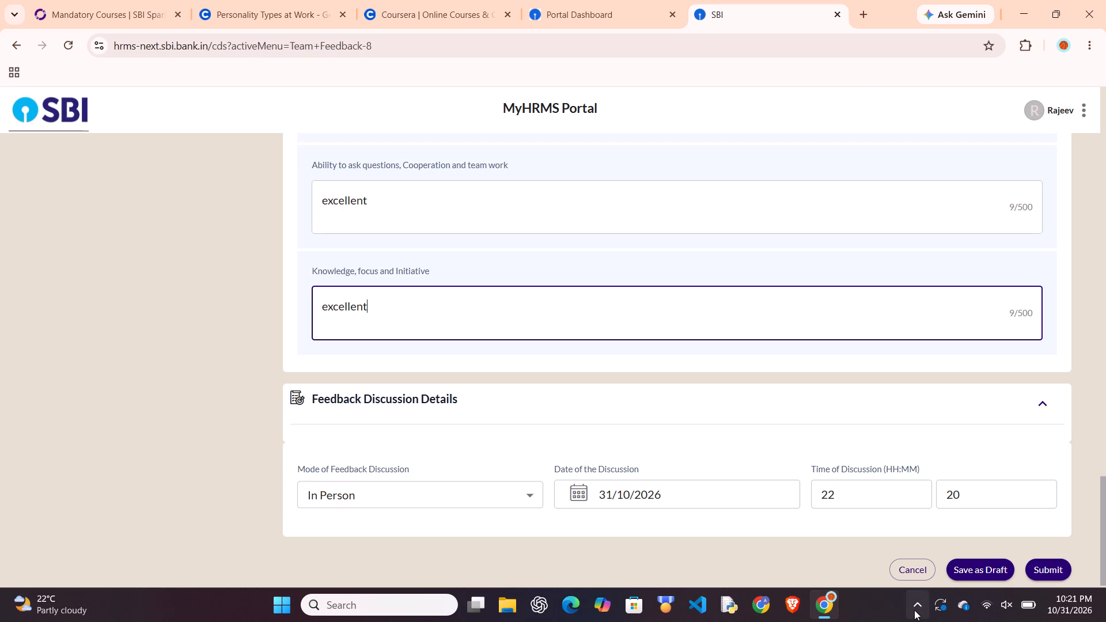
# Submit the completed feedback form and confirm the submission.
pyautogui.click(1049, 570)
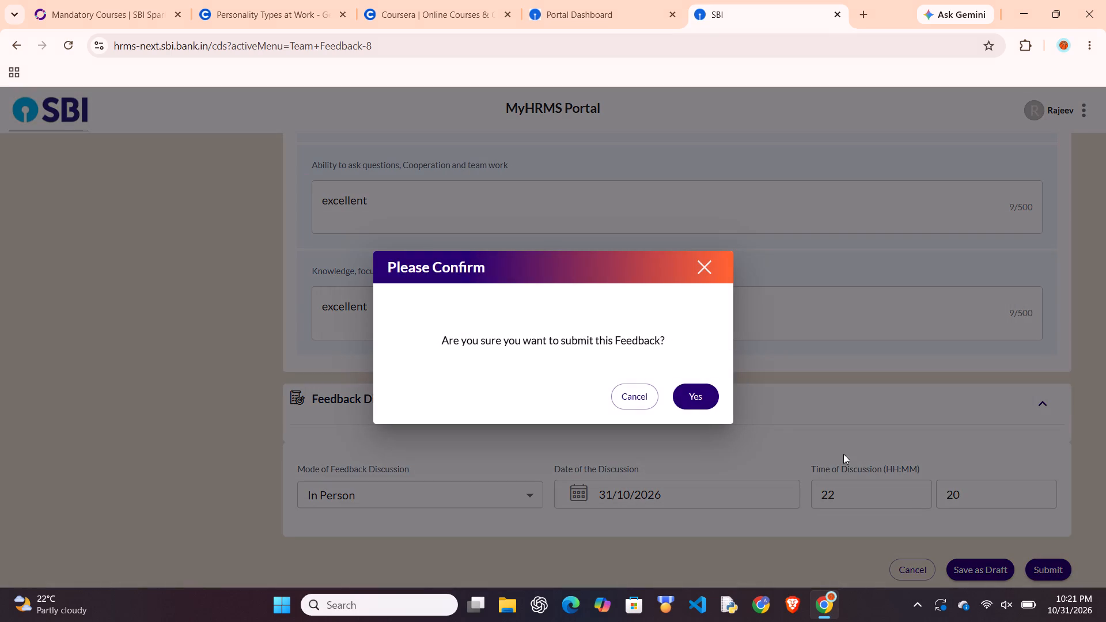
pyautogui.click(706, 401)
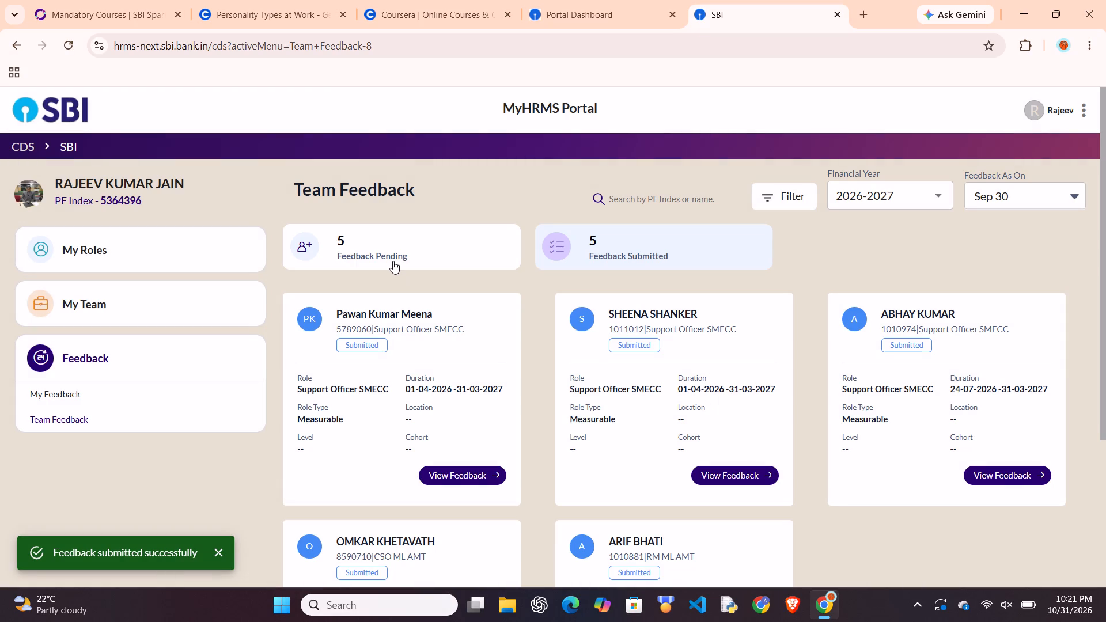
# Open the feedback form of the first Support Officer SMECC listed under Feedback Pending.
pyautogui.click(391, 255)
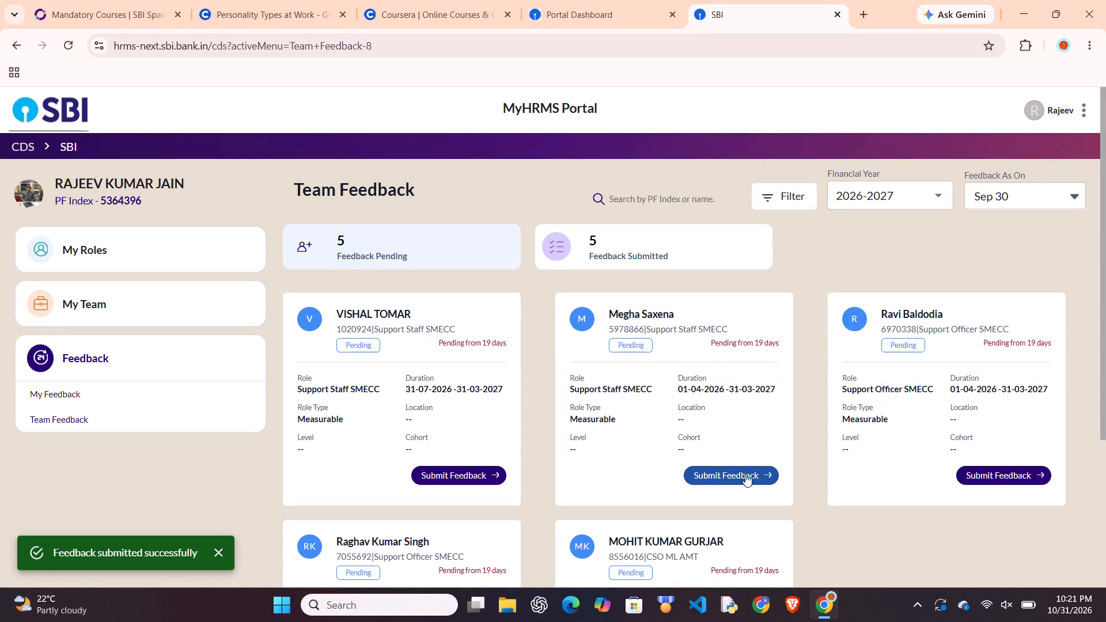
pyautogui.click(997, 477)
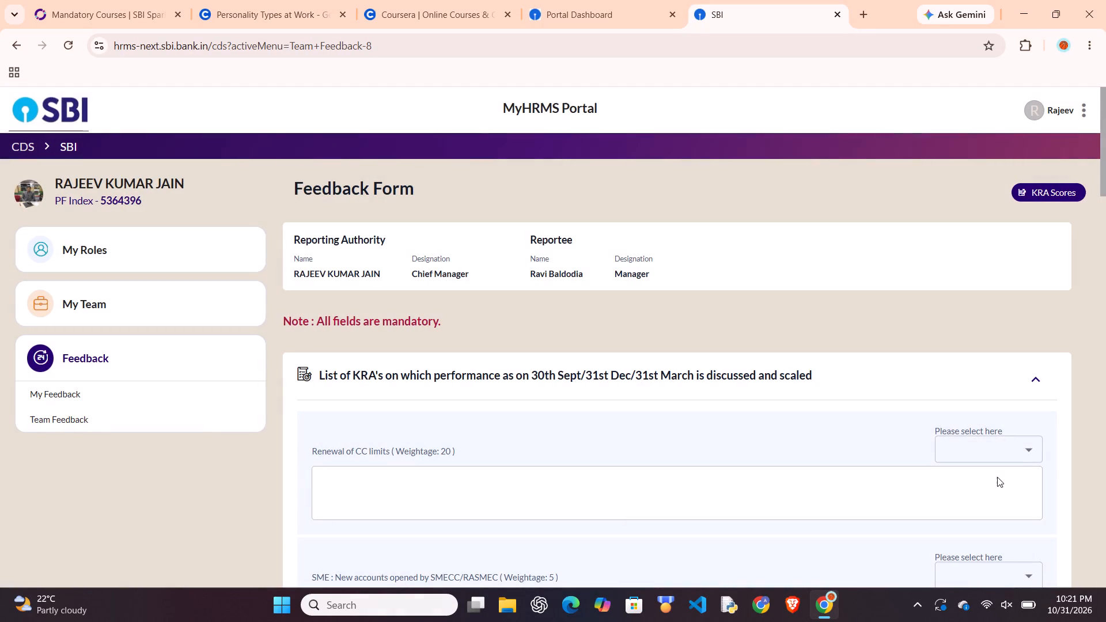
# Rate the Renewal of CC limits KRA as Excellent.
pyautogui.click(1016, 462)
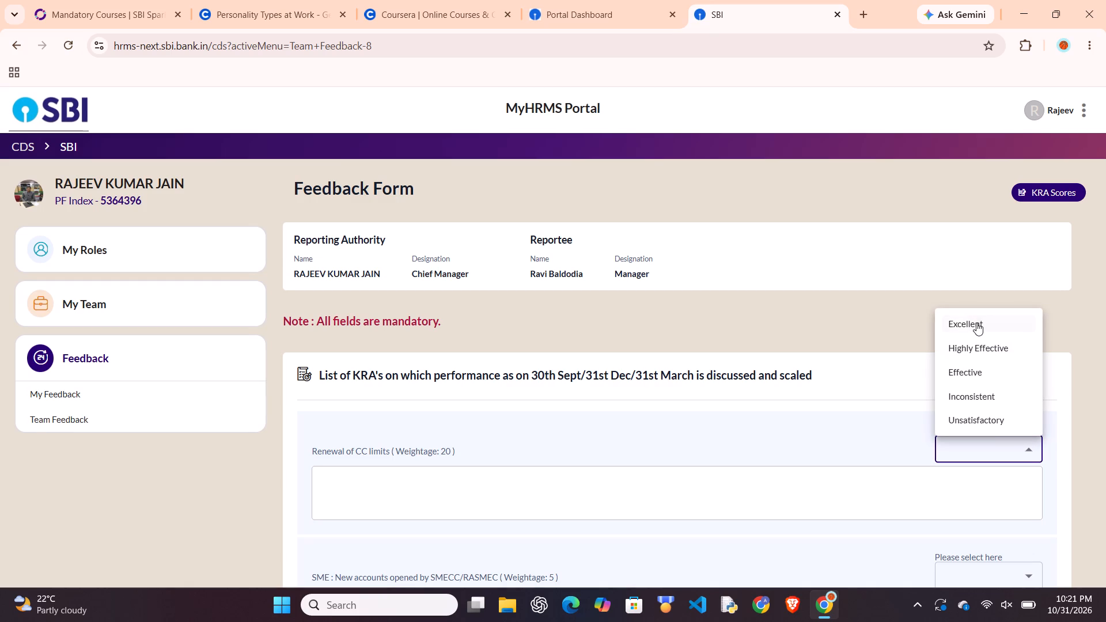
pyautogui.click(976, 325)
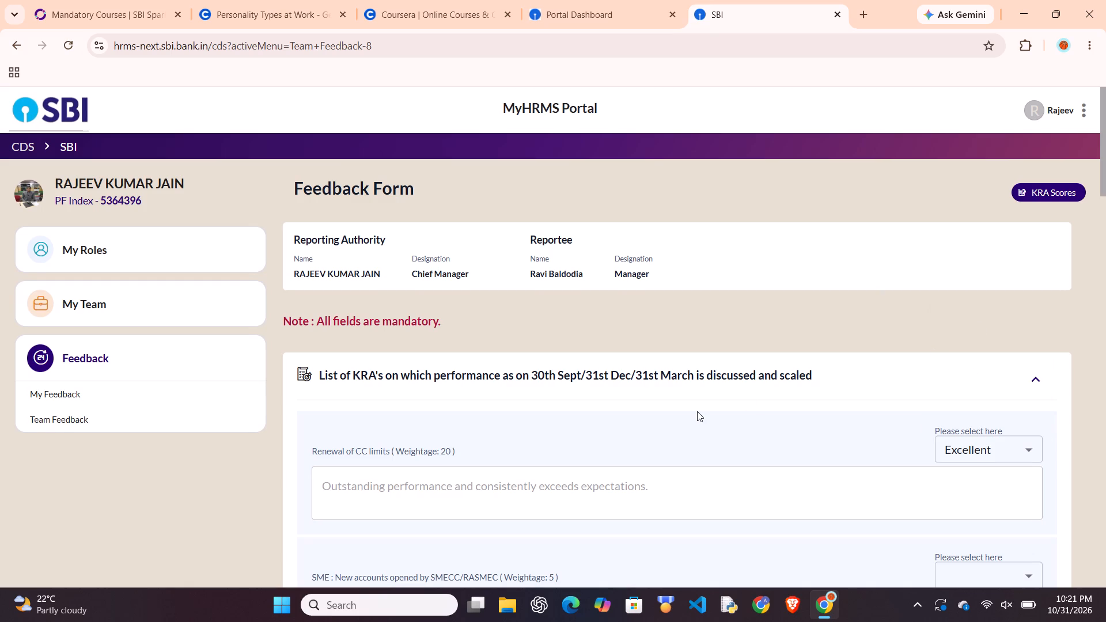
# Rate the SME KRAs on new accounts opened, % increase of portfolio and renewal of SME accounts linked to SMECC as Excellent.
pyautogui.press('Down')
pyautogui.press('Down')
pyautogui.press('Down')
pyautogui.press('Down')
pyautogui.press('Down')
pyautogui.press('Down')
pyautogui.press('Down')
pyautogui.press('Down')
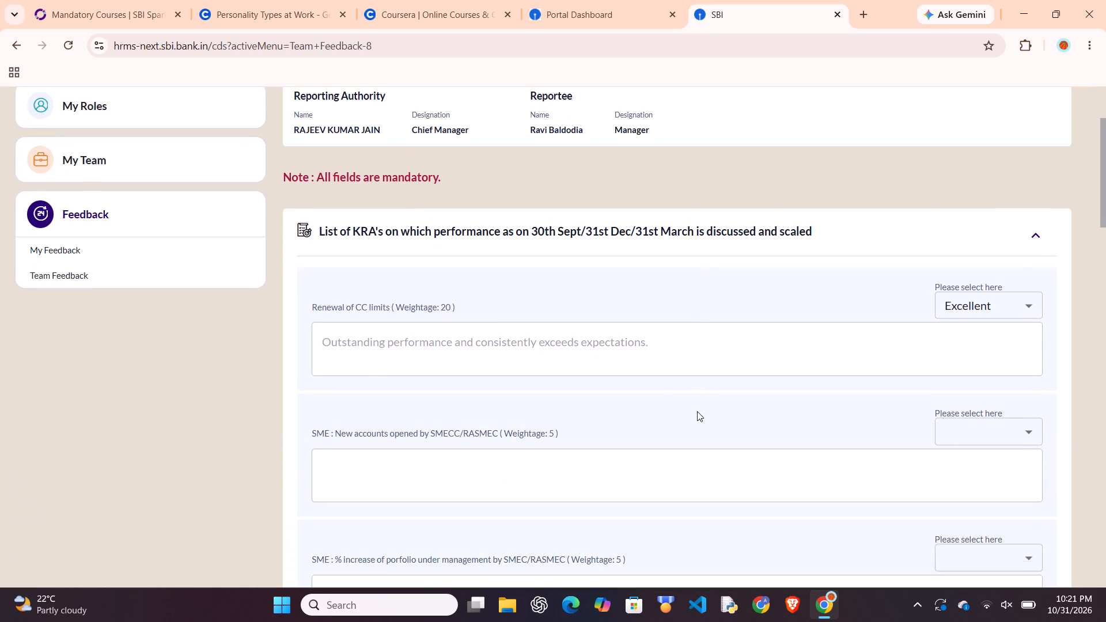
pyautogui.press('Down')
pyautogui.press('Down')
pyautogui.press('Down')
pyautogui.press('Down')
pyautogui.press('Down')
pyautogui.press('Down')
pyautogui.press('Down')
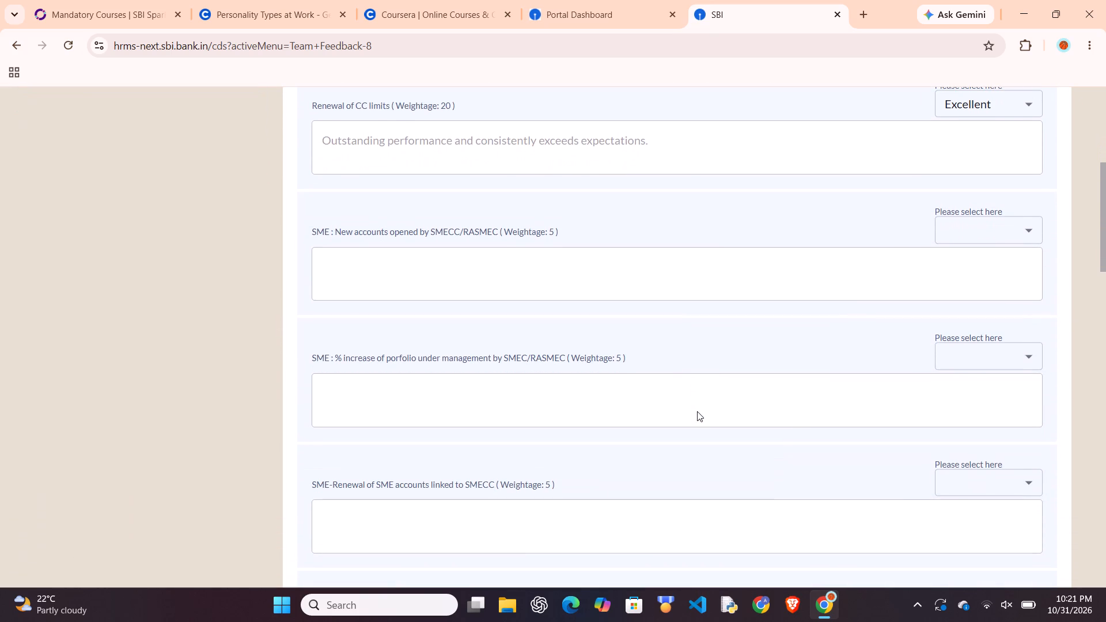
pyautogui.click(1022, 238)
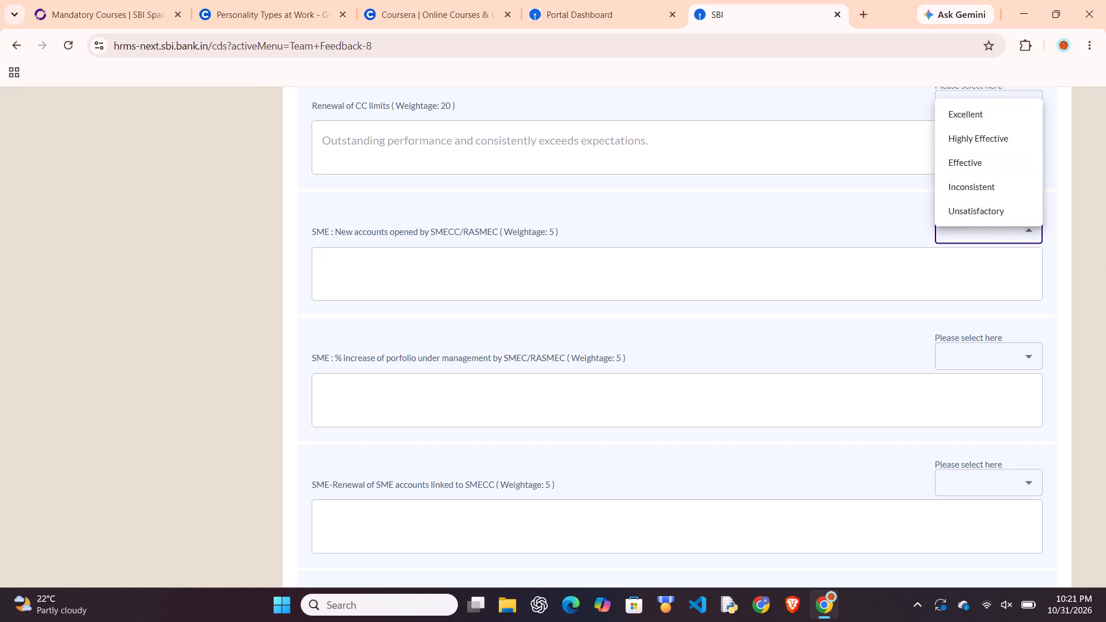
pyautogui.click(983, 115)
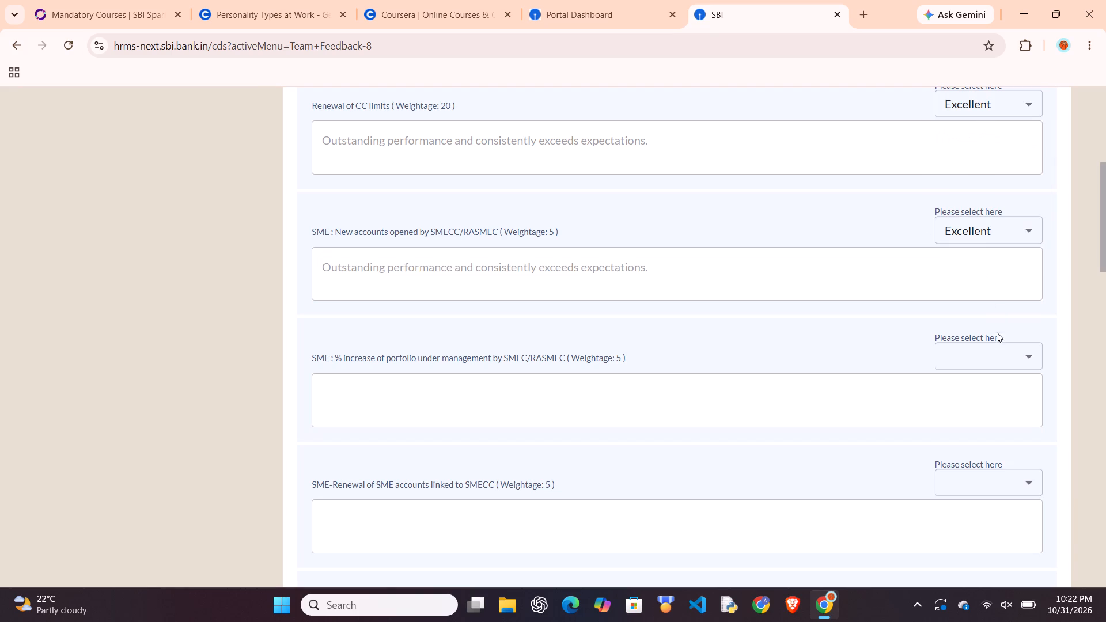
pyautogui.click(994, 363)
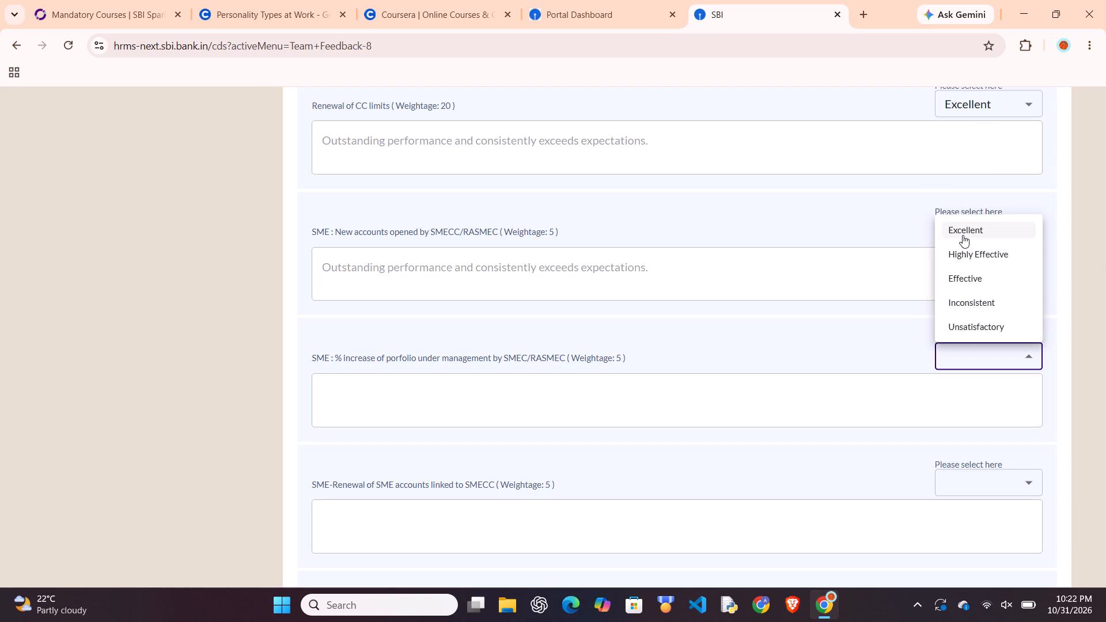
pyautogui.click(963, 235)
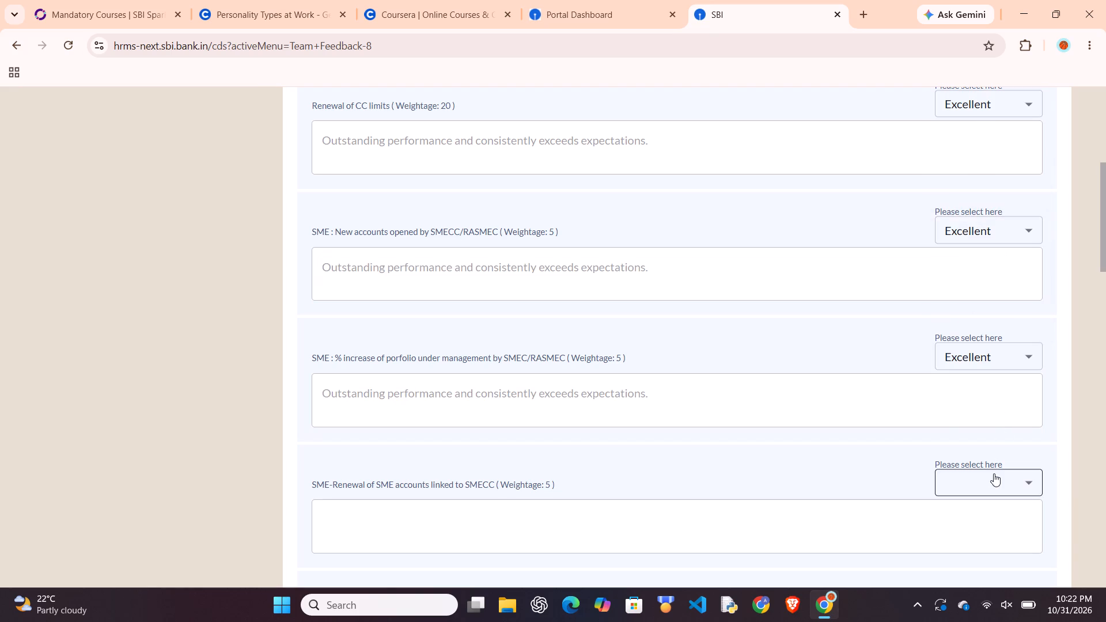
pyautogui.click(994, 473)
pyautogui.click(956, 350)
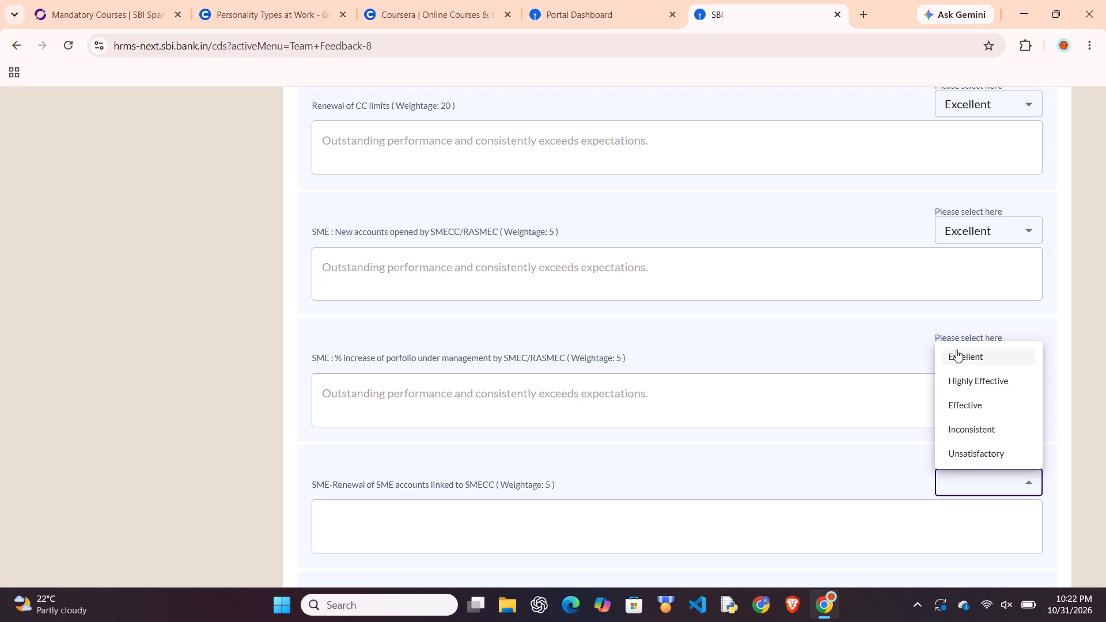
# Rate the Average RADAR CRM score, TEAM PERFORMANCE and timely Insurance updation in CBS KRAs as Excellent.
pyautogui.press('Down')
pyautogui.press('Down')
pyautogui.press('Down')
pyautogui.press('Down')
pyautogui.press('Down')
pyautogui.press('Down')
pyautogui.press('Down')
pyautogui.press('Down')
pyautogui.press('Down')
pyautogui.press('Down')
pyautogui.press('Down')
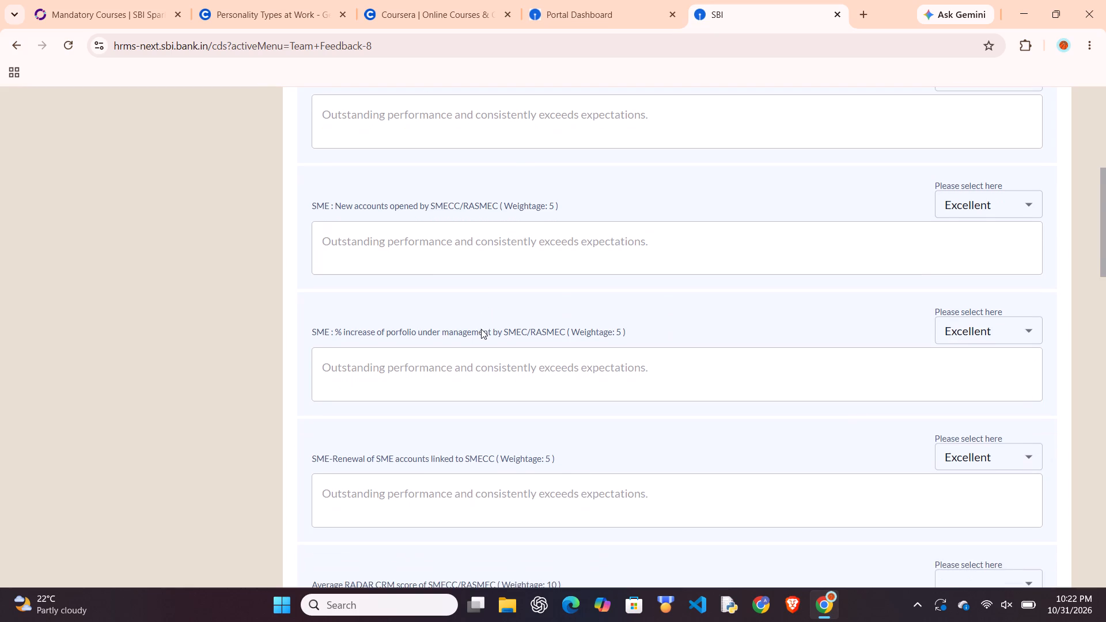
pyautogui.press('Down')
pyautogui.press('Down')
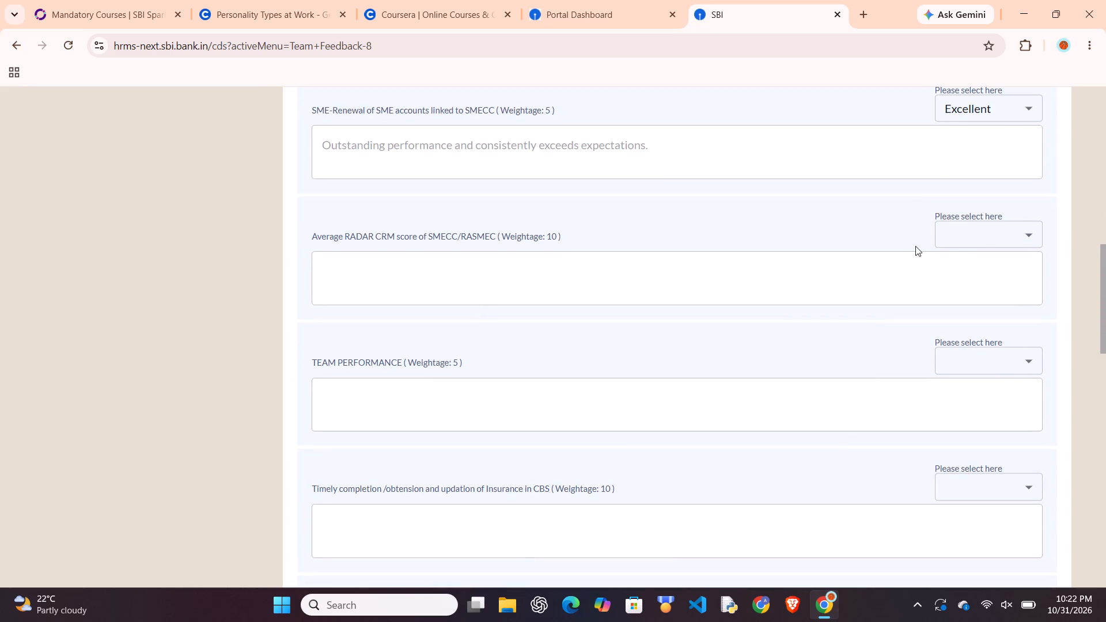
pyautogui.click(959, 245)
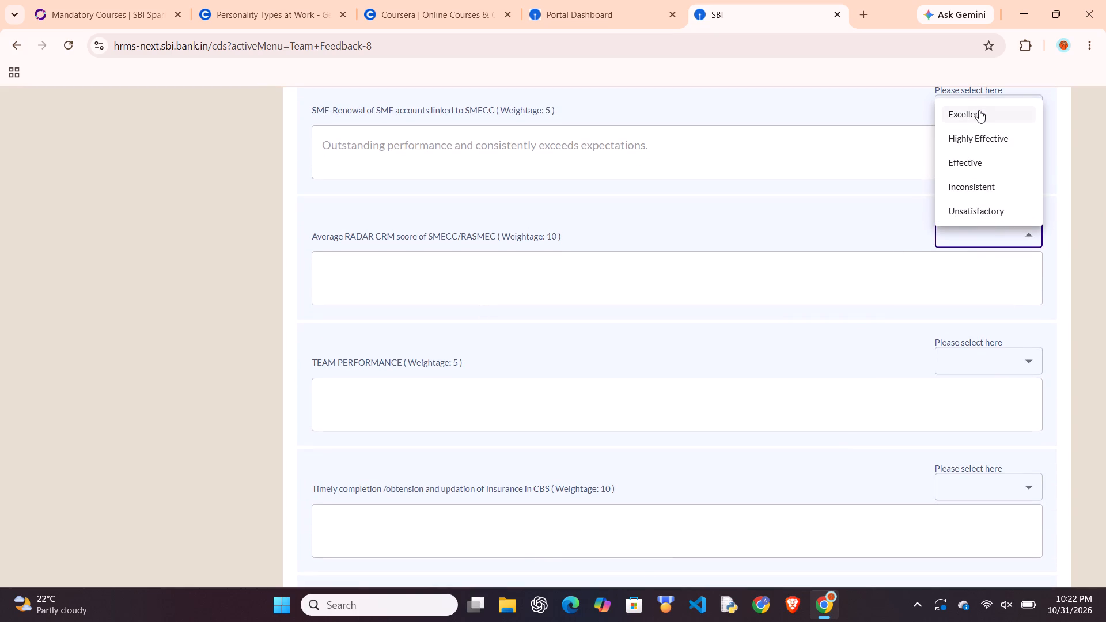
pyautogui.click(979, 110)
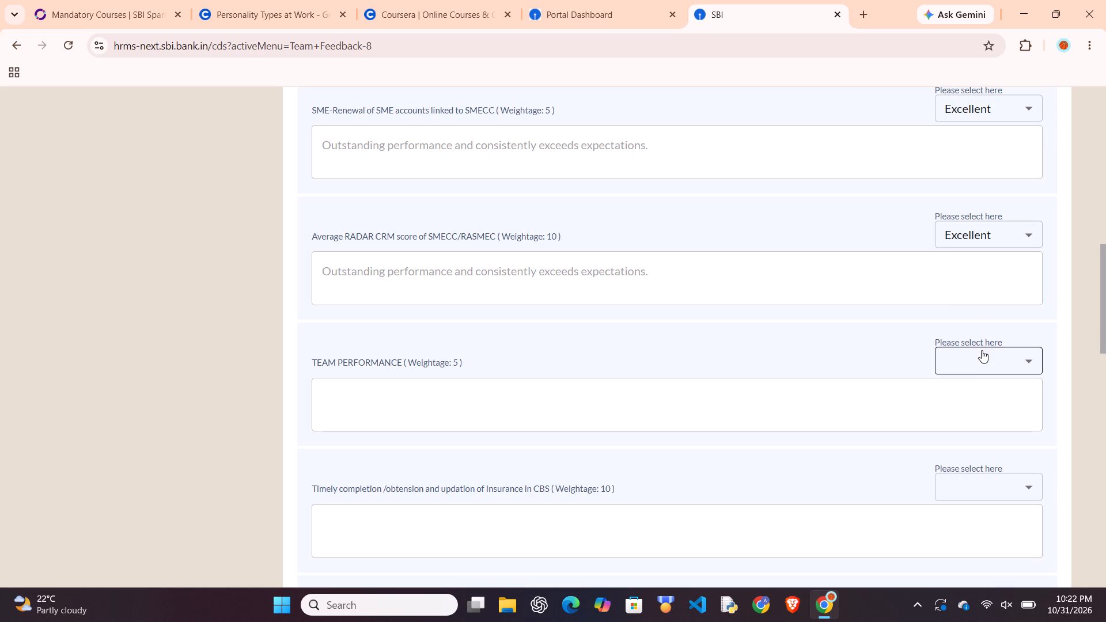
pyautogui.click(982, 350)
pyautogui.click(967, 229)
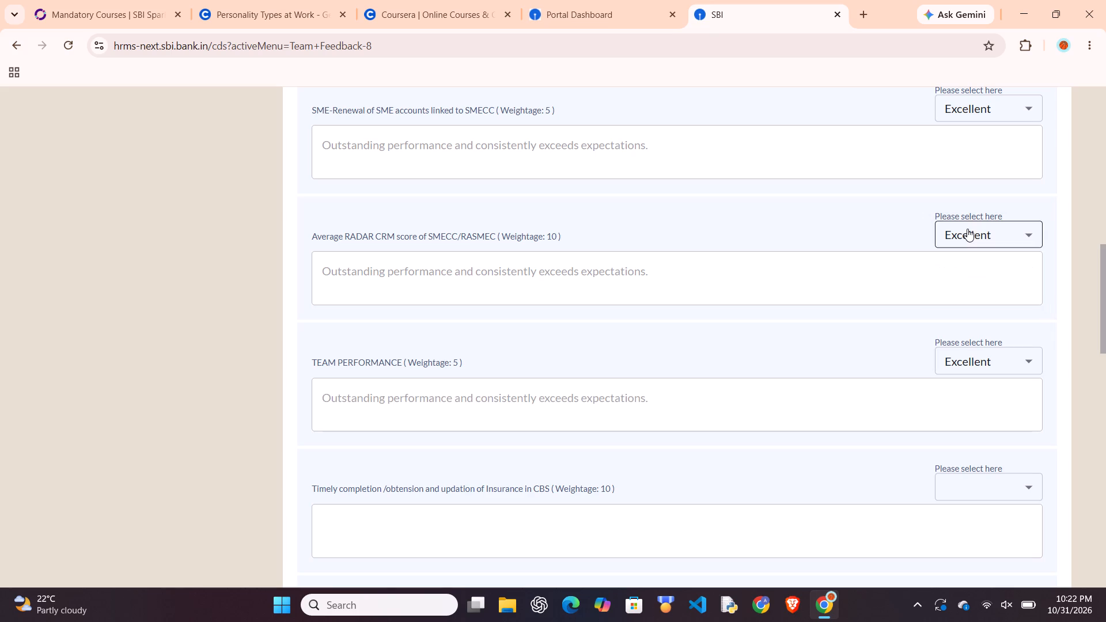
pyautogui.click(990, 488)
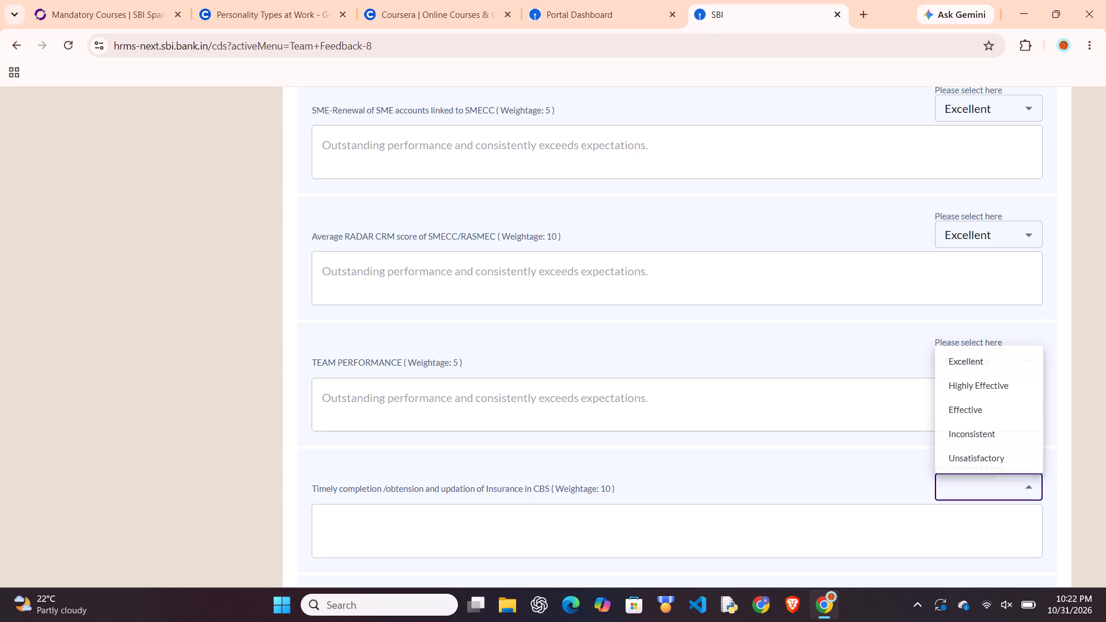
pyautogui.click(980, 364)
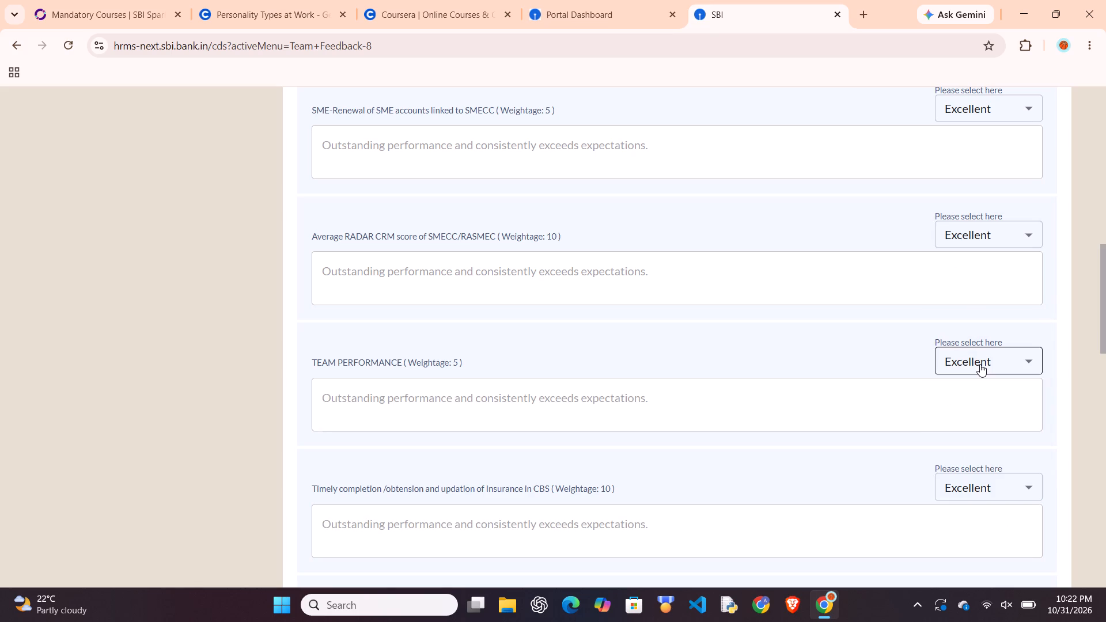
# Rate the KRA on timely obtention and updation of Stock Statement in CBS as Excellent.
pyautogui.press('Down')
pyautogui.press('Down')
pyautogui.press('Down')
pyautogui.press('Down')
pyautogui.press('Down')
pyautogui.press('Down')
pyautogui.press('Down')
pyautogui.press('Down')
pyautogui.press('Down')
pyautogui.press('Down')
pyautogui.press('Down')
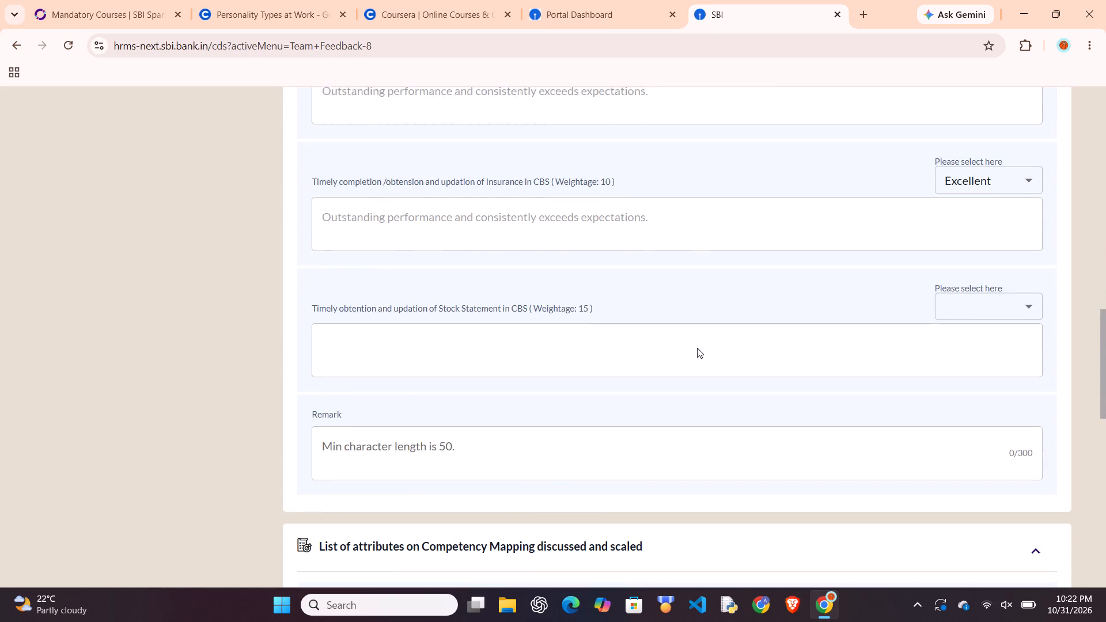
pyautogui.click(670, 222)
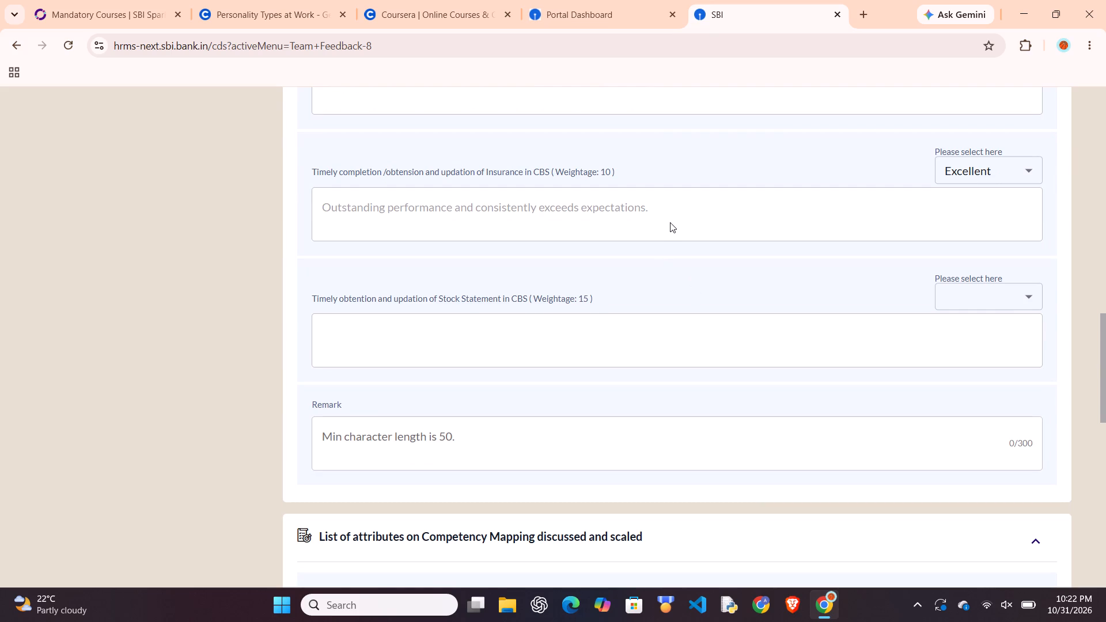
pyautogui.click(980, 303)
pyautogui.click(972, 172)
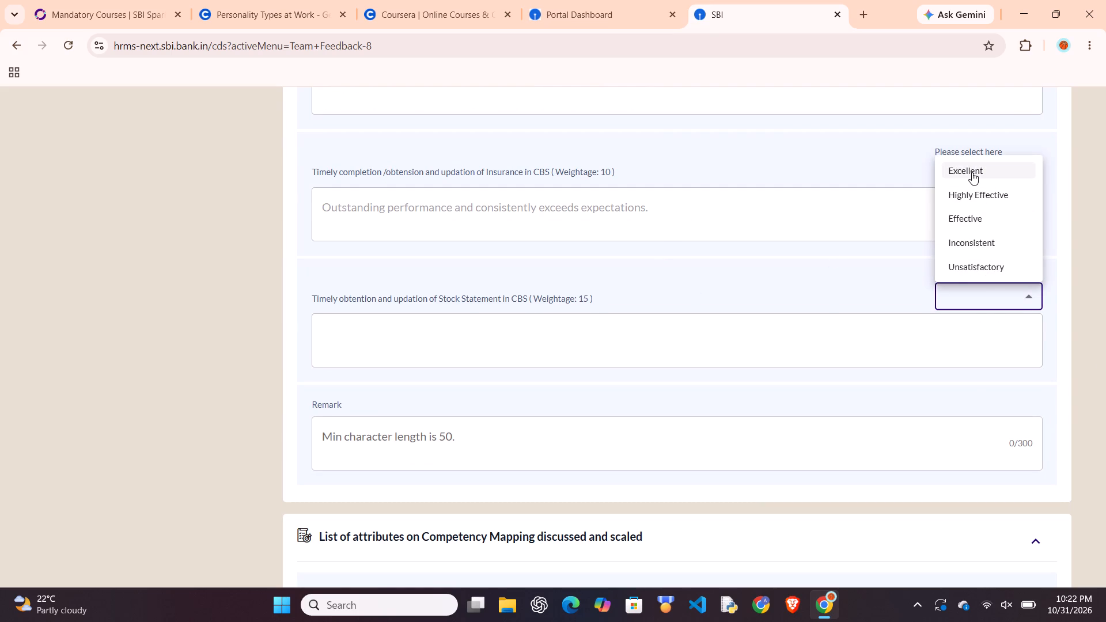
# Fill the KRA Remark with leading spaces followed by "excellent" to satisfy the 50-character minimum.
pyautogui.click(853, 431)
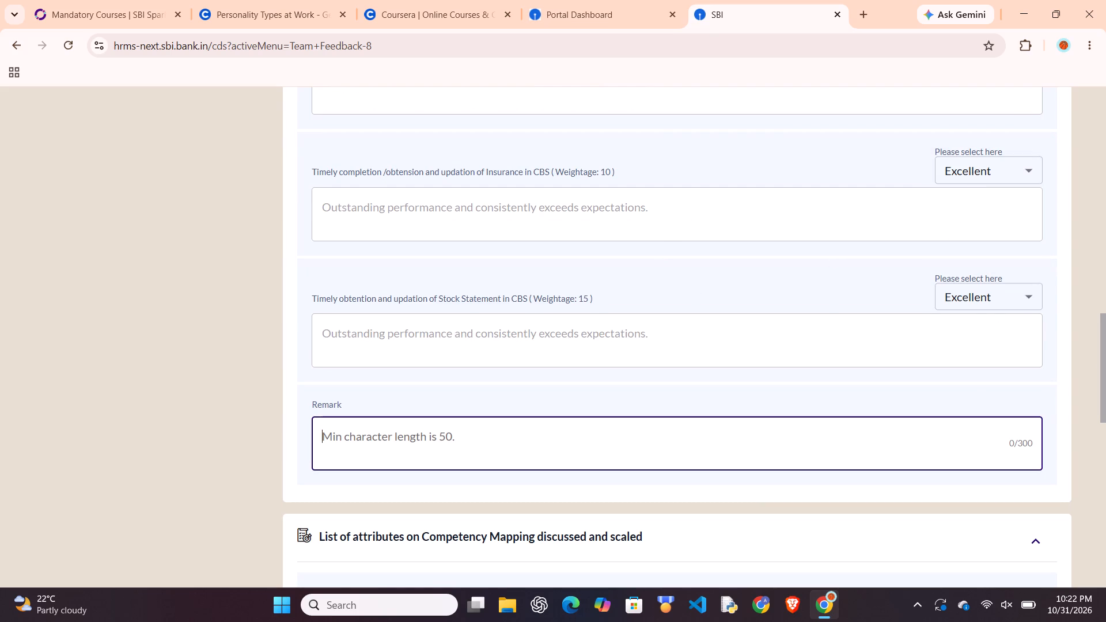
pyautogui.press('space')
pyautogui.press('space')
pyautogui.press('space')
pyautogui.press('space')
pyautogui.press('space')
pyautogui.press('space')
pyautogui.press('space')
pyautogui.press('space')
pyautogui.press('space')
pyautogui.press('space')
pyautogui.press('space')
pyautogui.press('space')
pyautogui.press('space')
pyautogui.press('space')
pyautogui.press('space')
pyautogui.press('space')
pyautogui.press('space')
pyautogui.press('space')
pyautogui.press('space')
pyautogui.press('space')
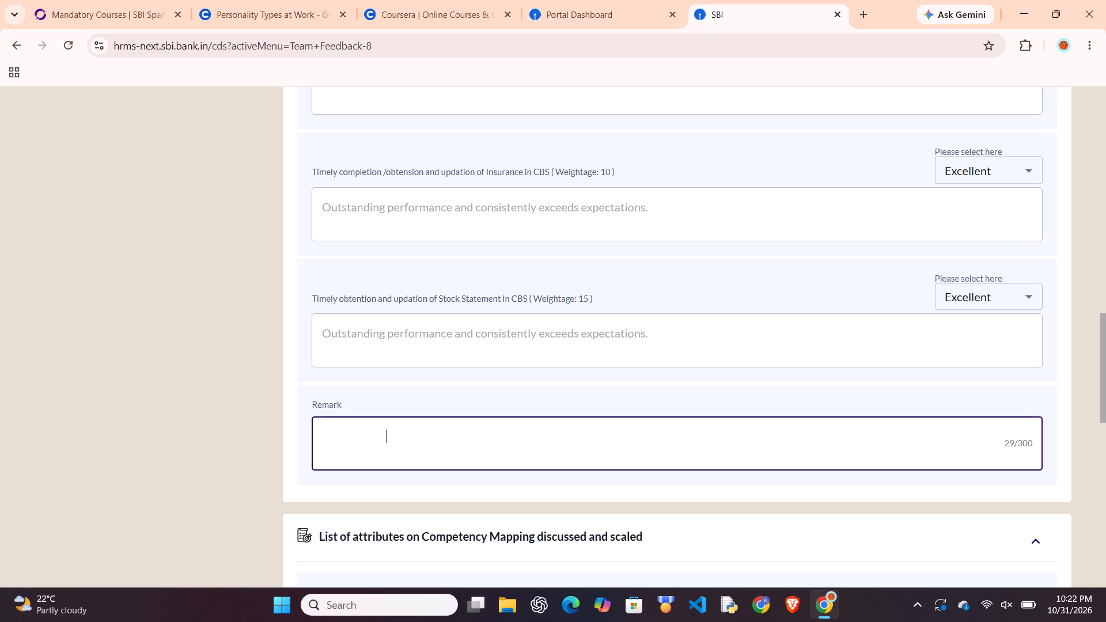
pyautogui.hotkey('ctrl', 'v')
pyautogui.tripleClick(1085, 533)
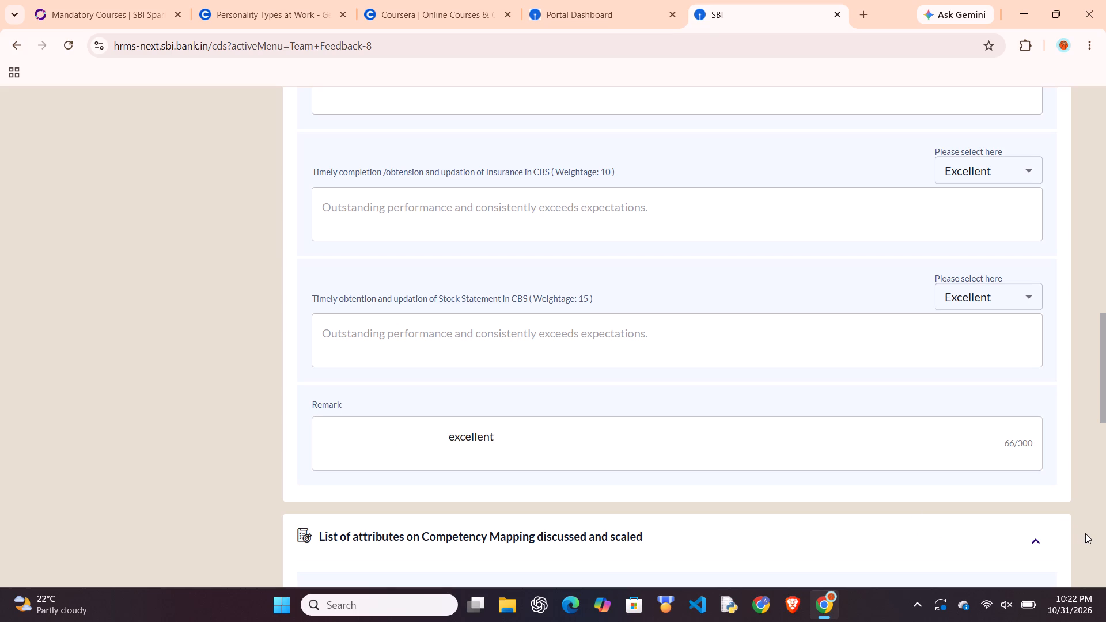
pyautogui.doubleClick(1085, 533)
# Enter "excellent" for all five competency attributes, from Communication, marketing skills and Customer orientation through Decision making, Execution and Productivity.
pyautogui.press('Down')
pyautogui.press('Down')
pyautogui.press('Down')
pyautogui.press('Down')
pyautogui.press('Down')
pyautogui.press('Down')
pyautogui.press('Down')
pyautogui.press('Down')
pyautogui.press('Down')
pyautogui.press('Down')
pyautogui.press('Down')
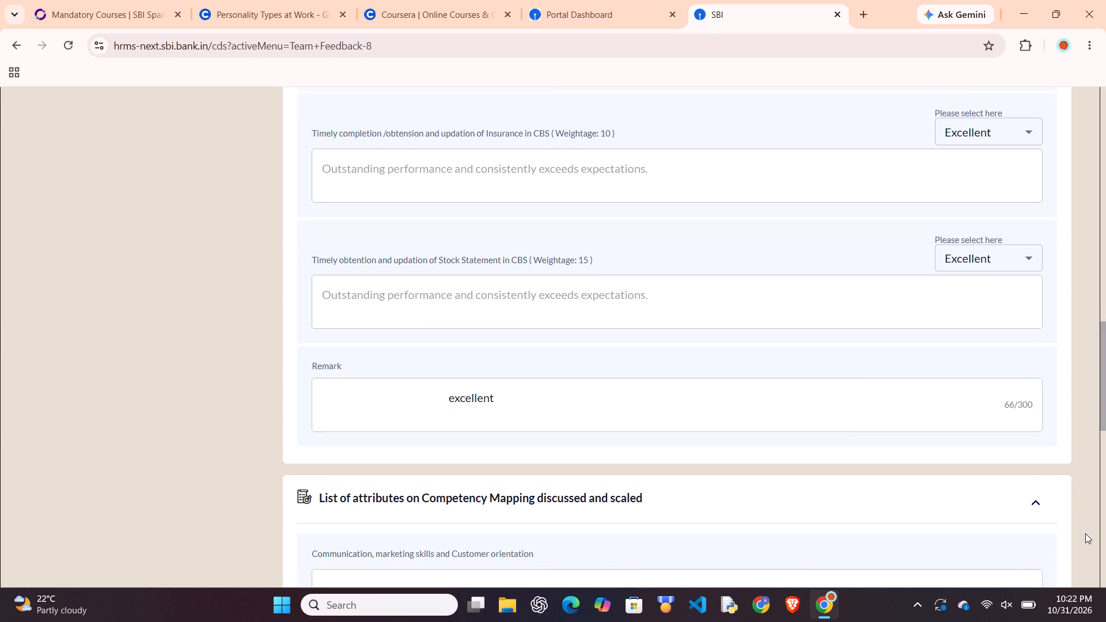
pyautogui.press('Down')
pyautogui.press('Down')
pyautogui.press('Down')
pyautogui.press('Down')
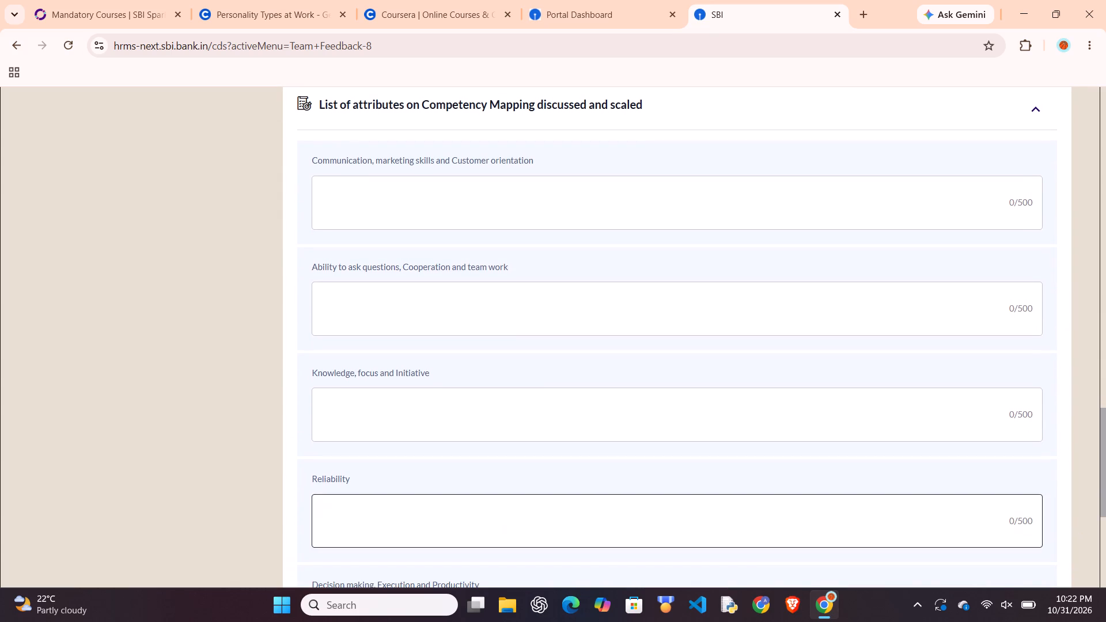
pyautogui.click(724, 226)
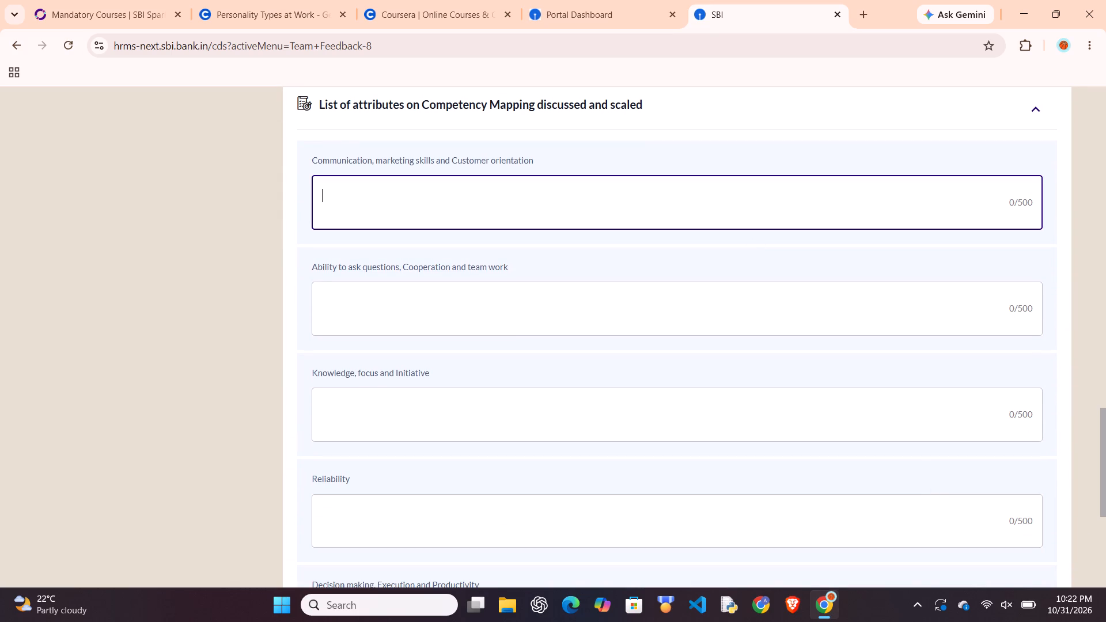
pyautogui.hotkey('ctrl', 'v')
pyautogui.doubleClick(639, 318)
pyautogui.hotkey('ctrl', 'v')
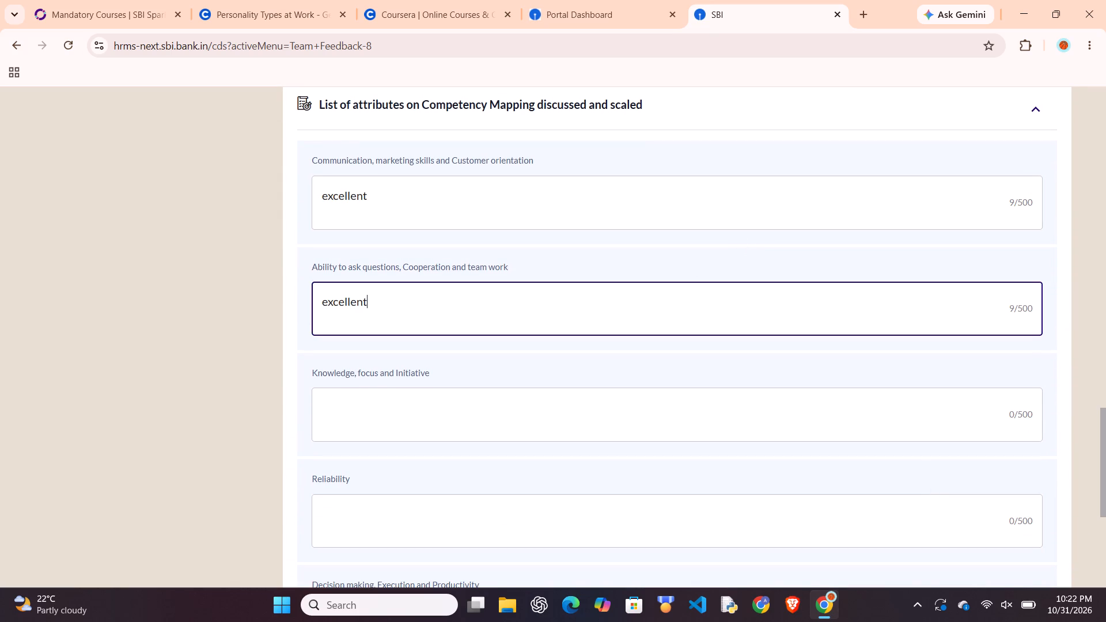
pyautogui.click(573, 407)
pyautogui.hotkey('ctrl', 'v')
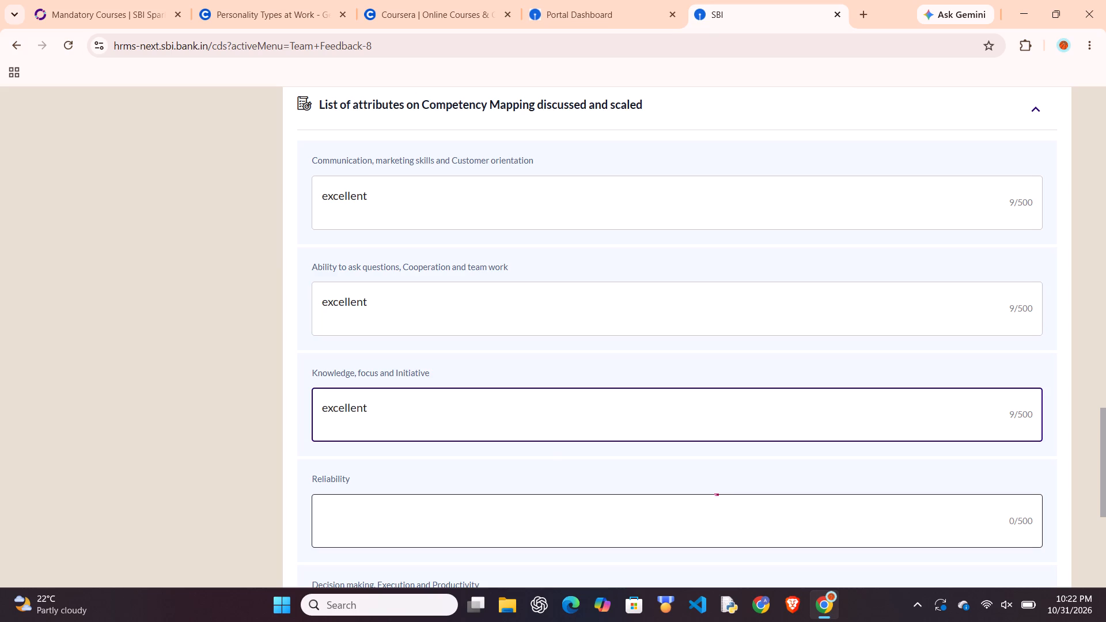
pyautogui.click(509, 515)
pyautogui.hotkey('ctrl', 'v')
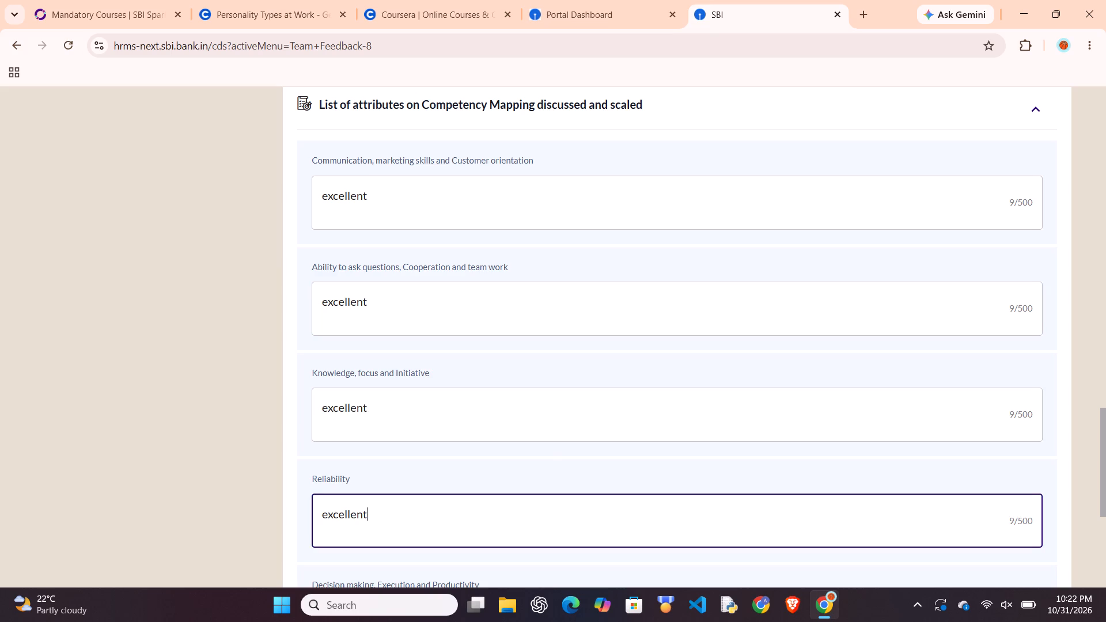
pyautogui.tripleClick(1103, 564)
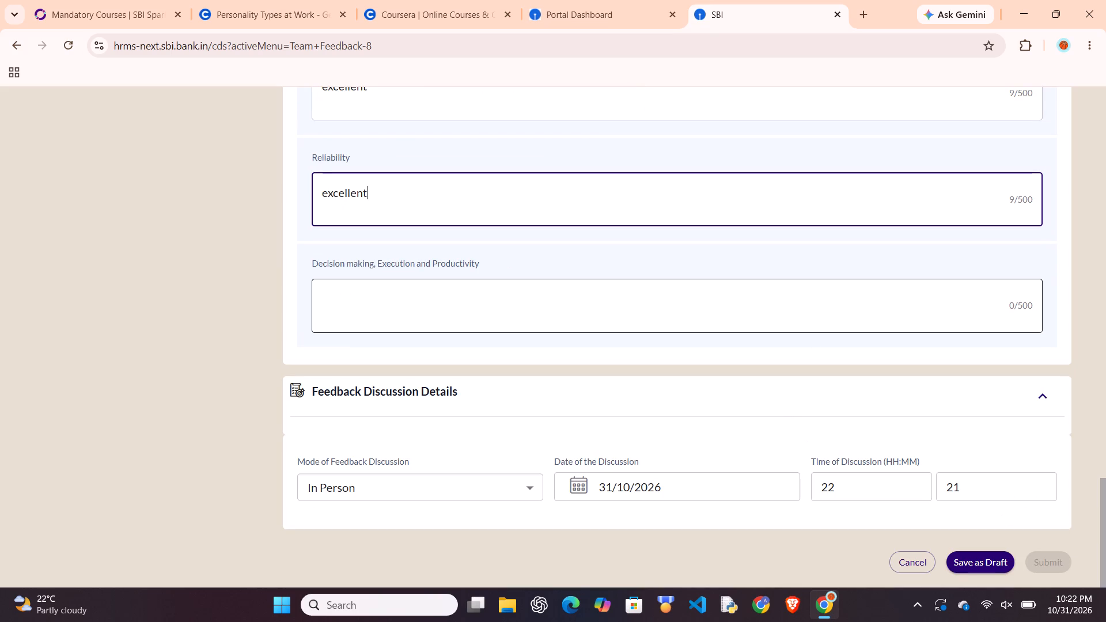
pyautogui.click(786, 312)
pyautogui.hotkey('ctrl', 'v')
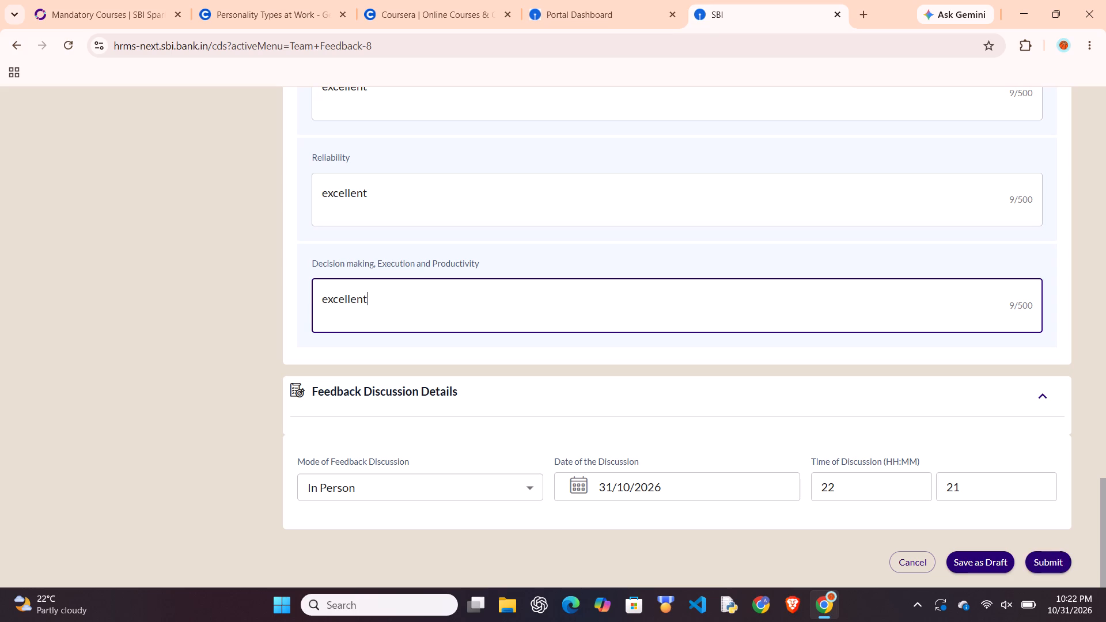
# Submit the completed feedback form and confirm the submission.
pyautogui.click(1033, 566)
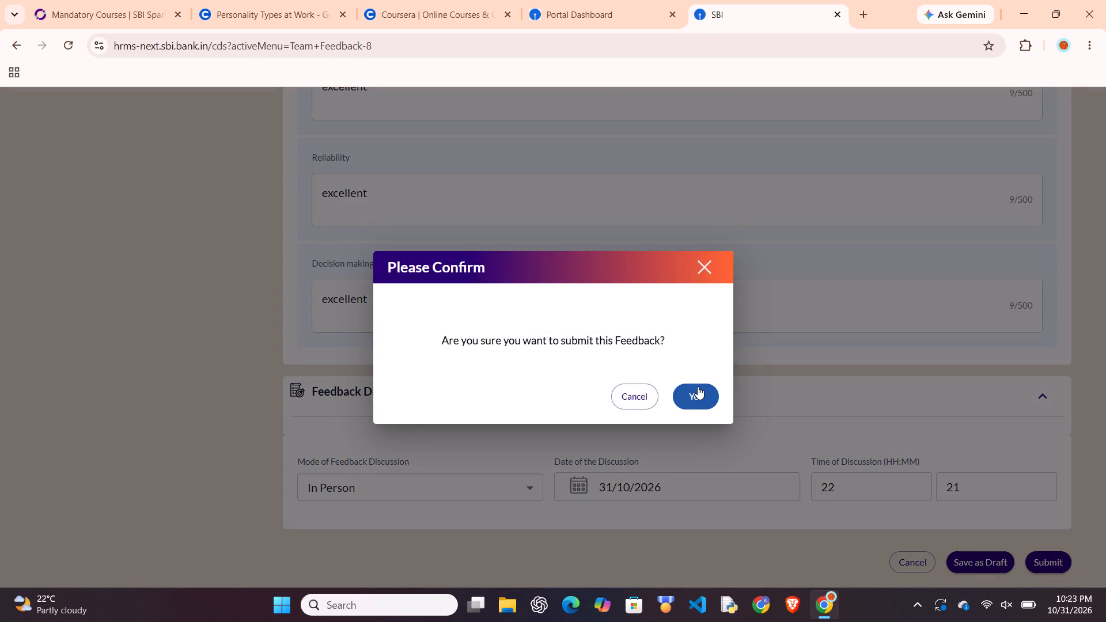
pyautogui.click(698, 386)
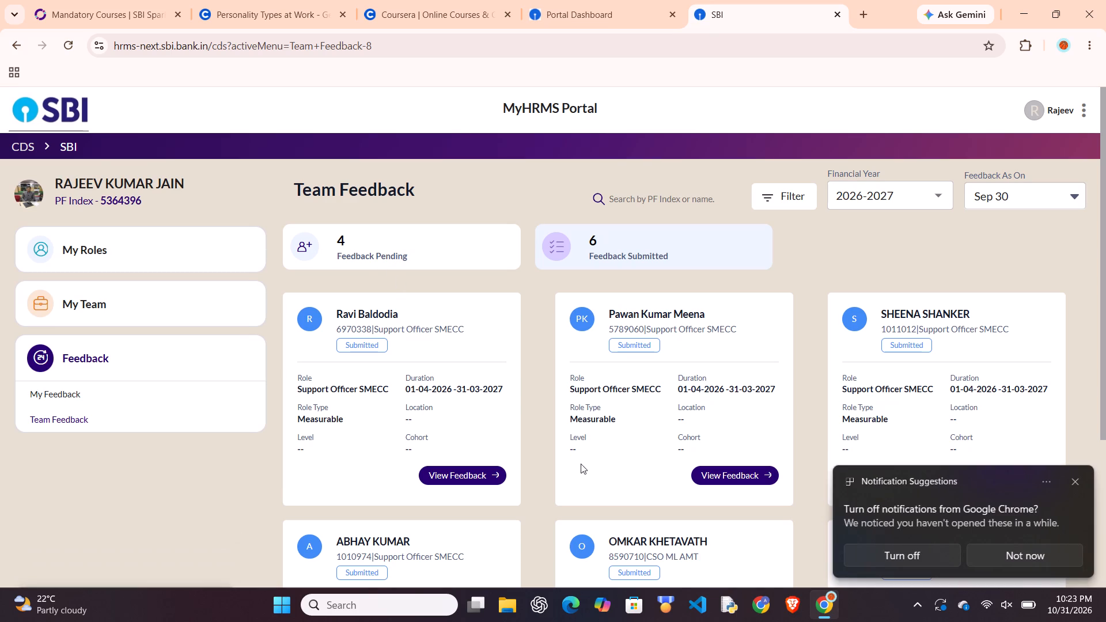
# Dismiss the notification suggestion and open the feedback form of the Support Officer SMECC among the pending team members.
pyautogui.click(1043, 548)
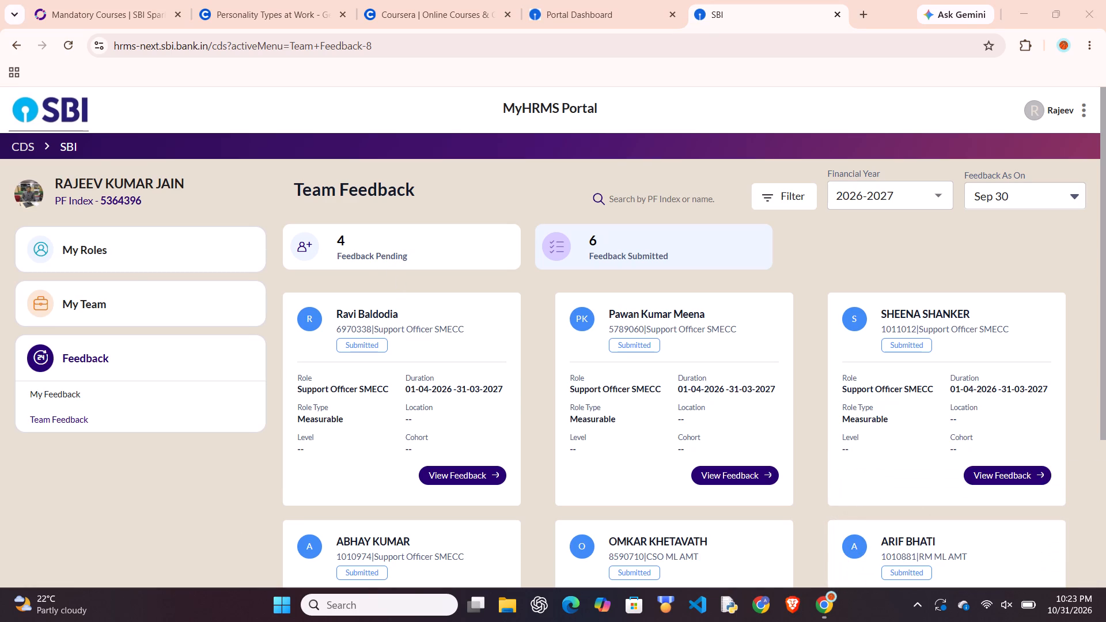
pyautogui.click(362, 246)
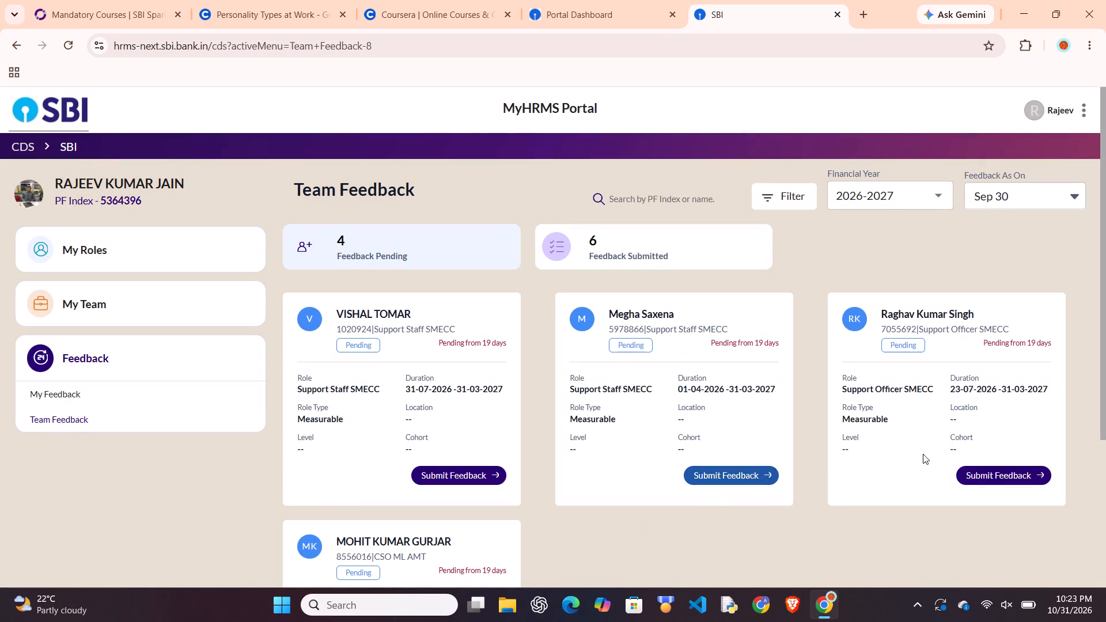
pyautogui.click(986, 473)
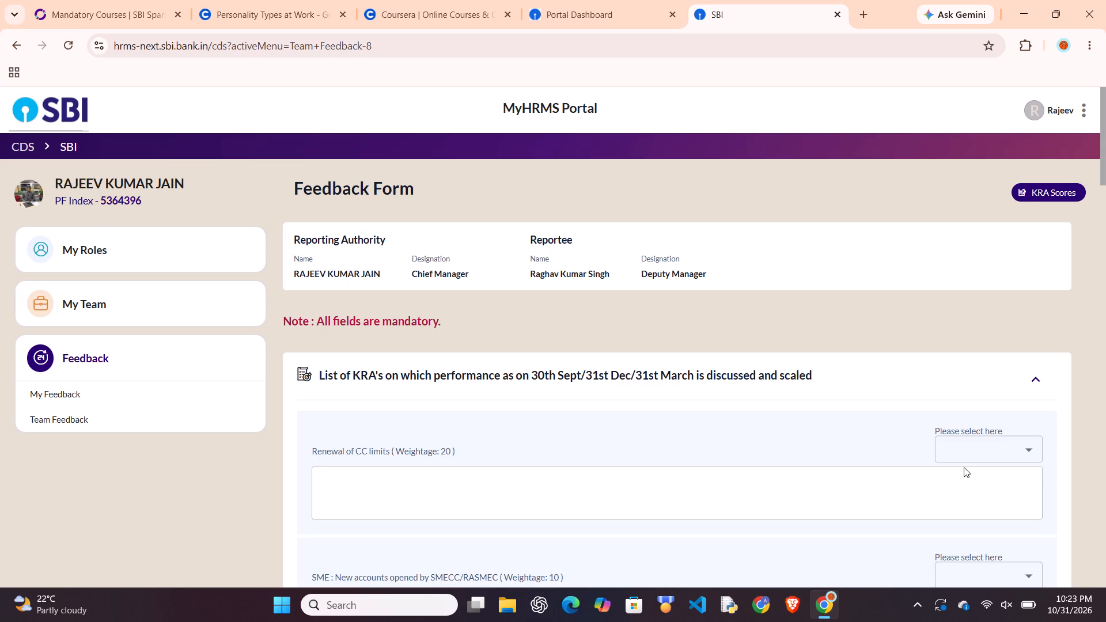
# Rate the KRAs on renewal of CC limits, new SME accounts opened, % increase of portfolio and sanction target achievement as Excellent.
pyautogui.click(969, 457)
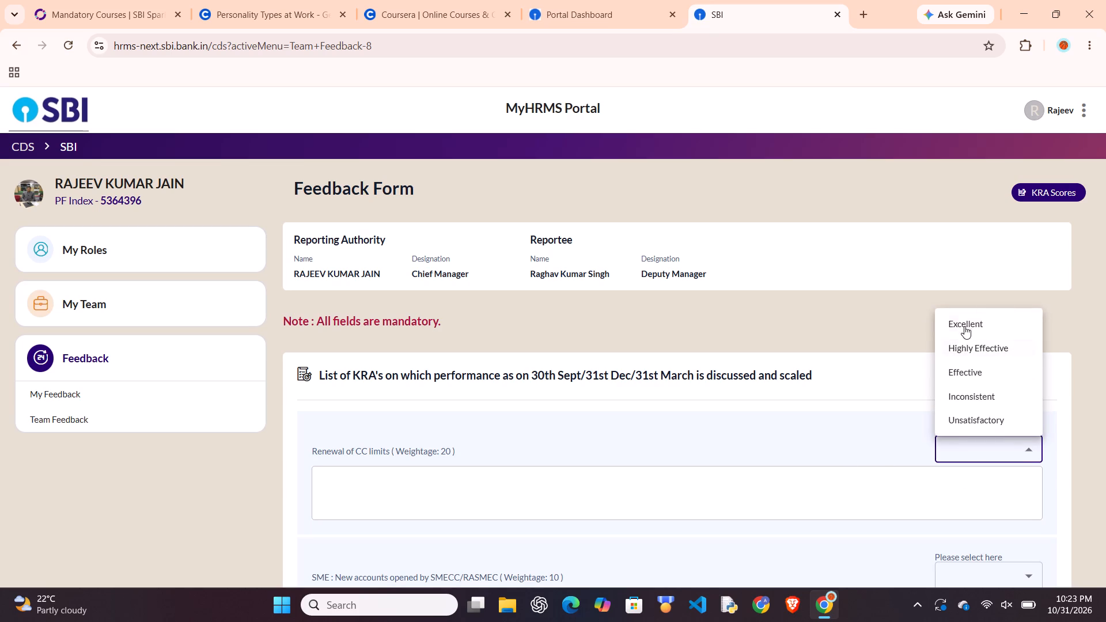
pyautogui.click(965, 323)
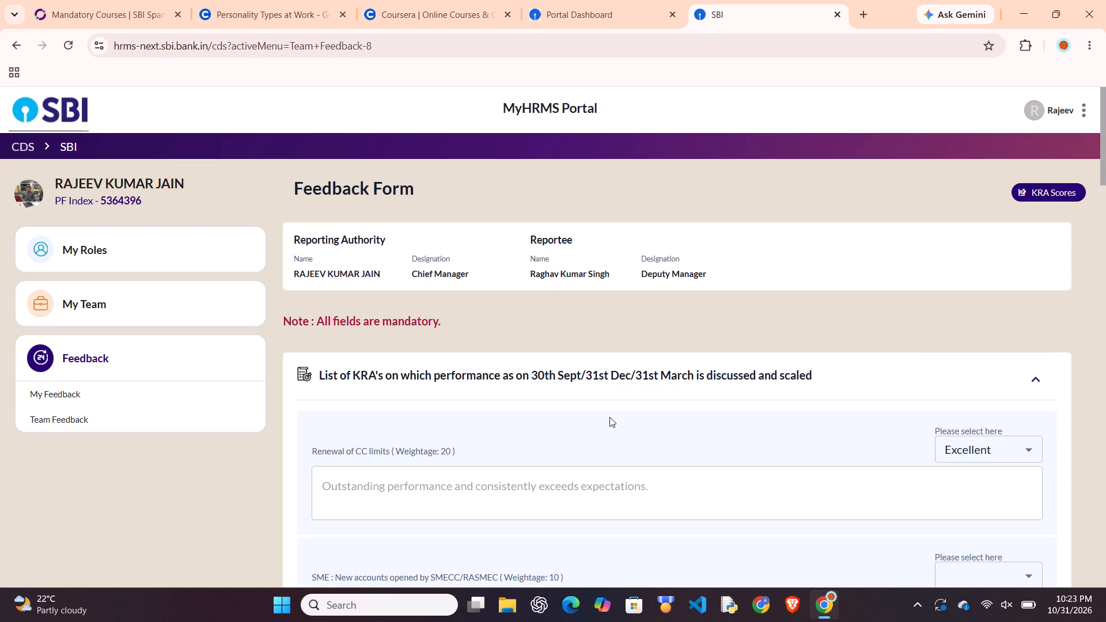
pyautogui.press('Down')
pyautogui.press('Down')
pyautogui.press('Down')
pyautogui.press('Down')
pyautogui.press('Down')
pyautogui.press('Down')
pyautogui.press('Down')
pyautogui.press('Down')
pyautogui.press('Down')
pyautogui.press('Down')
pyautogui.press('Down')
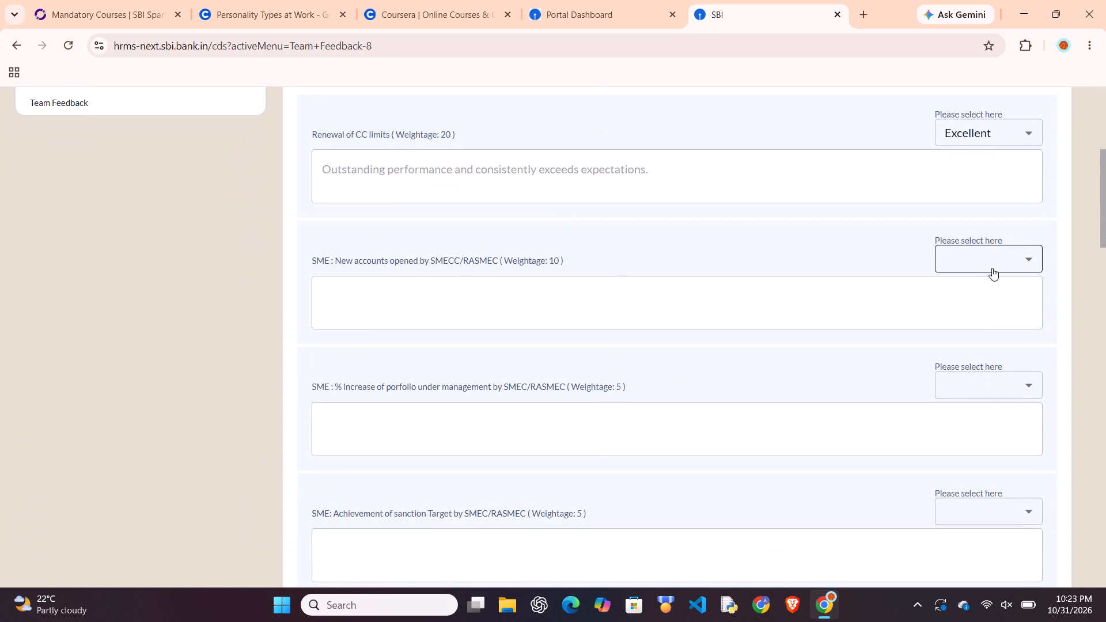
pyautogui.click(999, 266)
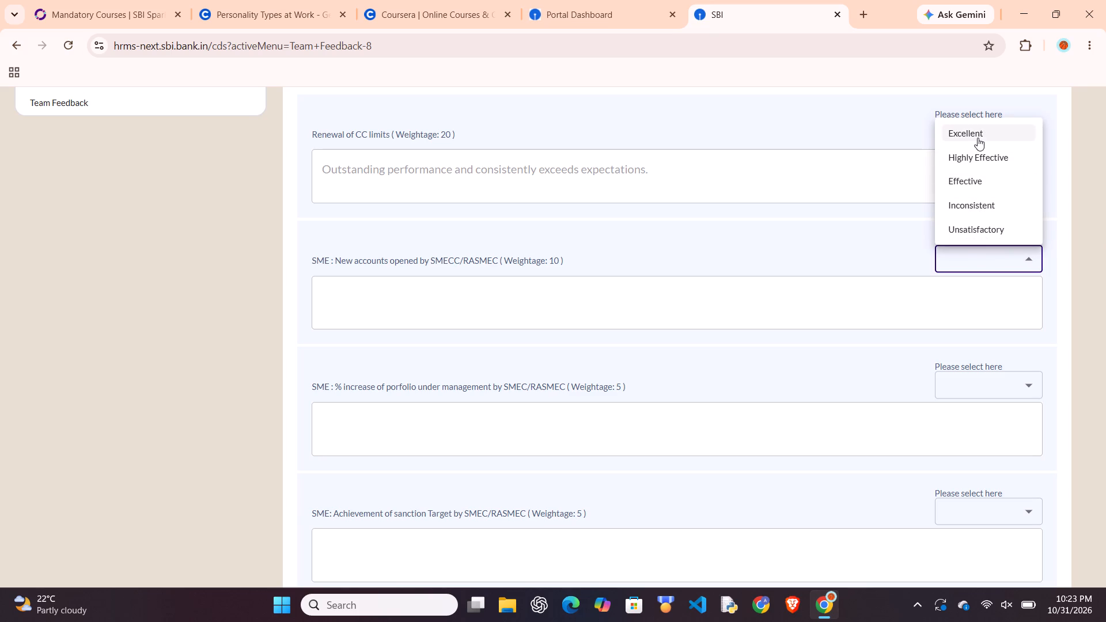
pyautogui.click(978, 138)
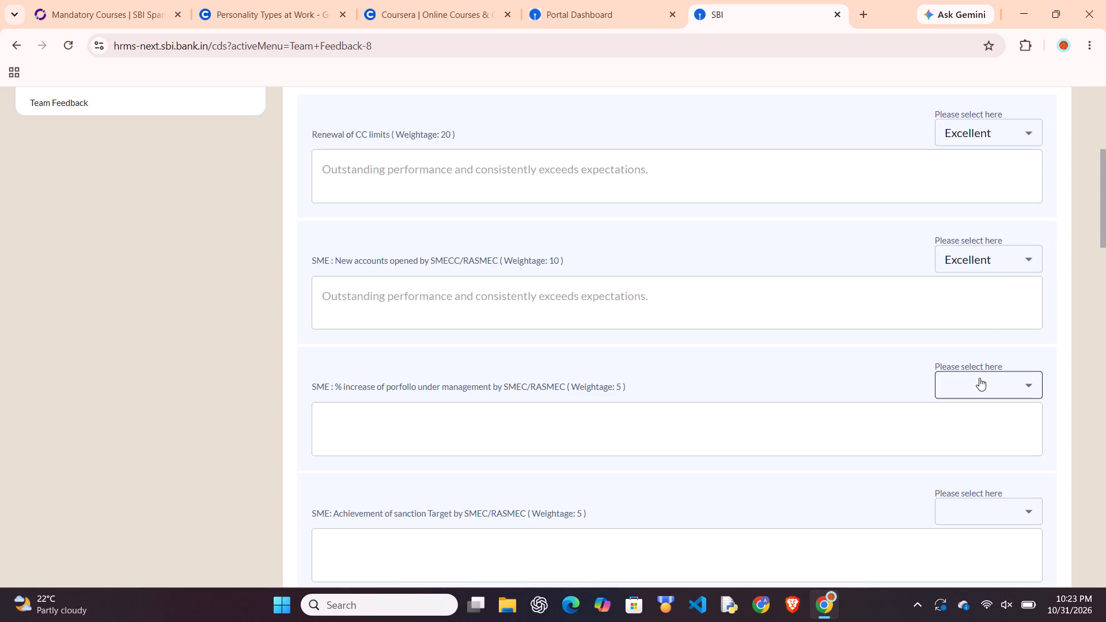
pyautogui.click(979, 380)
pyautogui.click(965, 255)
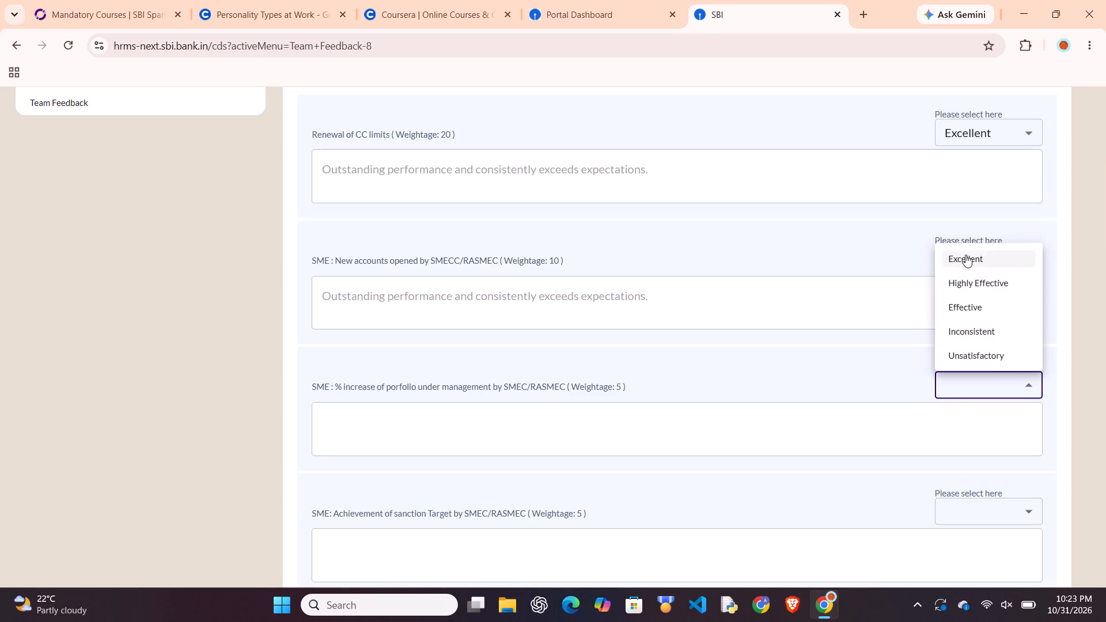
pyautogui.click(990, 504)
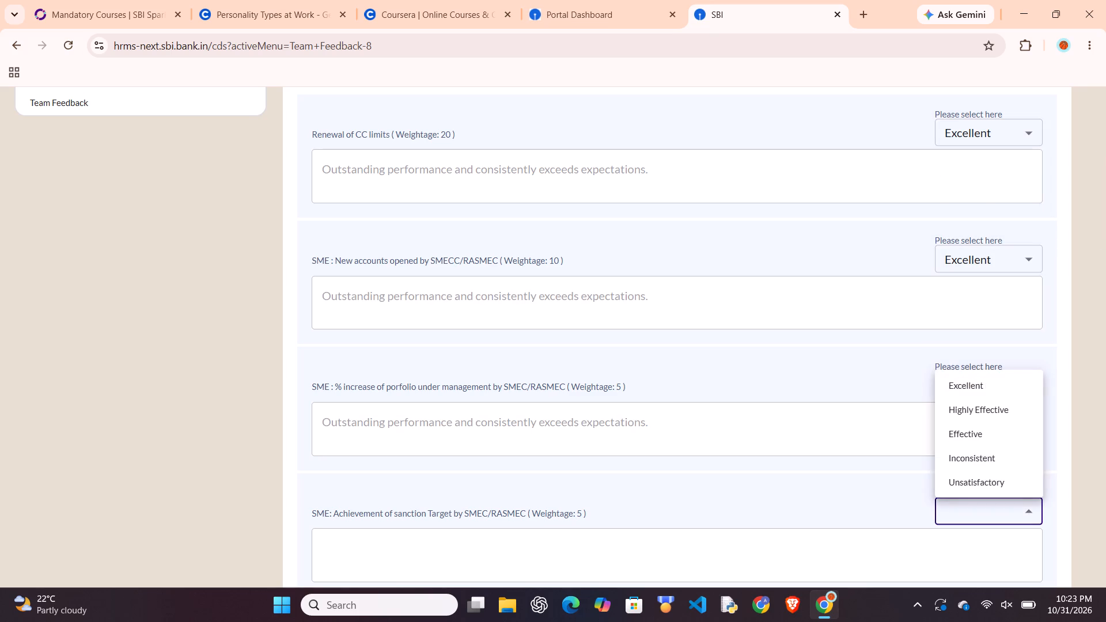
pyautogui.click(974, 375)
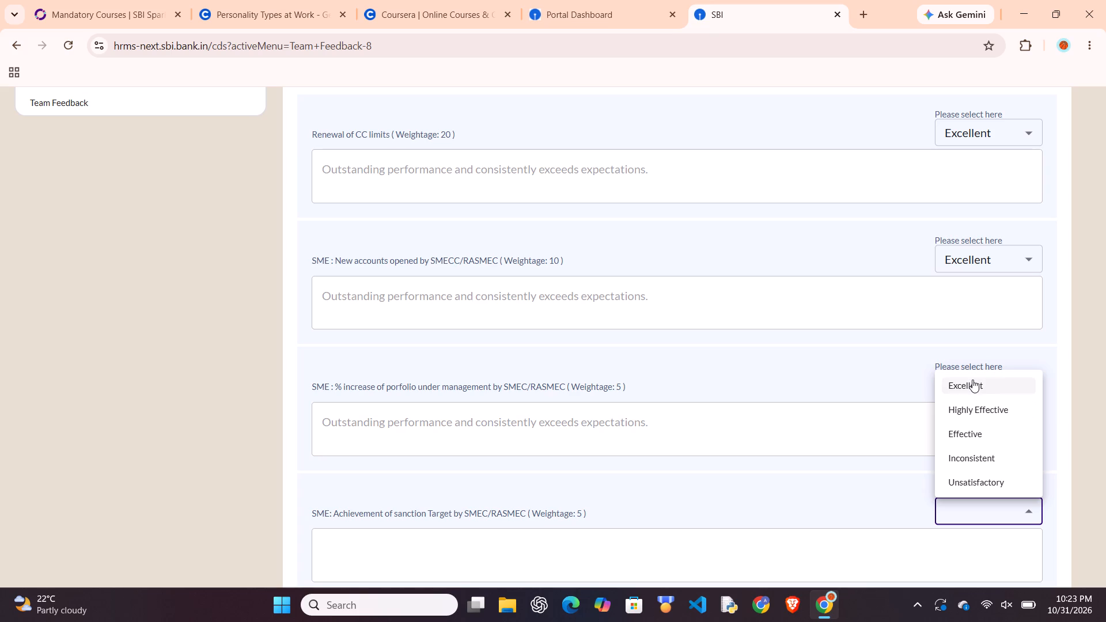
pyautogui.click(972, 380)
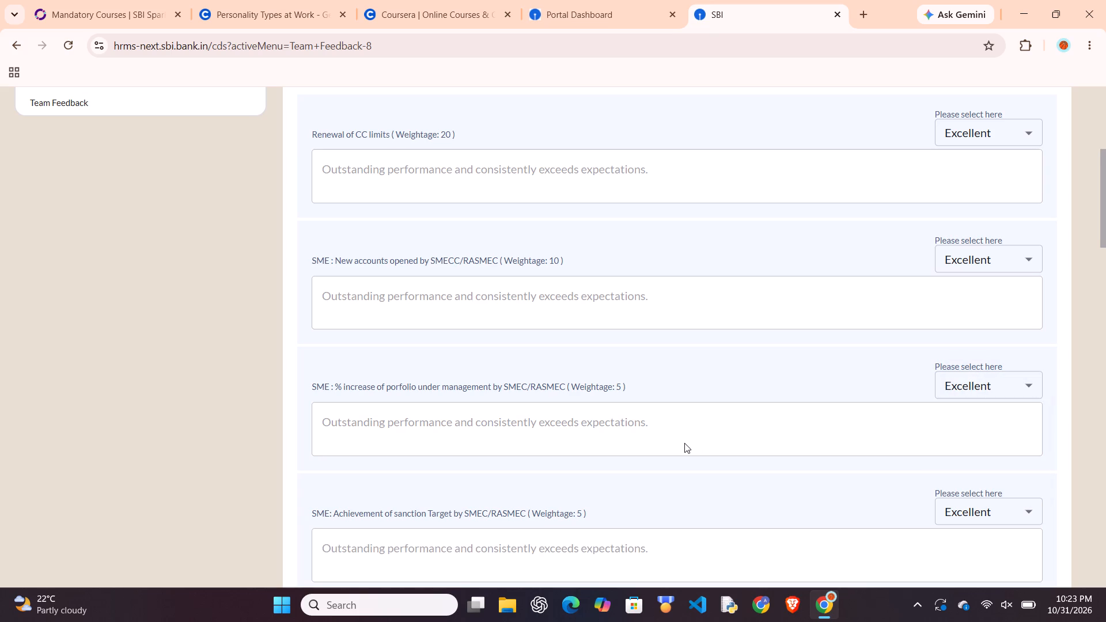
# Rate the KRAs on SME account renewal, reduction % of Gross NPA in SME loans and Average RADAR CRM score as Excellent.
pyautogui.press('Down')
pyautogui.press('Down')
pyautogui.press('Down')
pyautogui.press('Down')
pyautogui.press('Down')
pyautogui.press('Down')
pyautogui.press('Down')
pyautogui.press('Down')
pyautogui.press('Down')
pyautogui.press('Down')
pyautogui.press('Down')
pyautogui.press('Down')
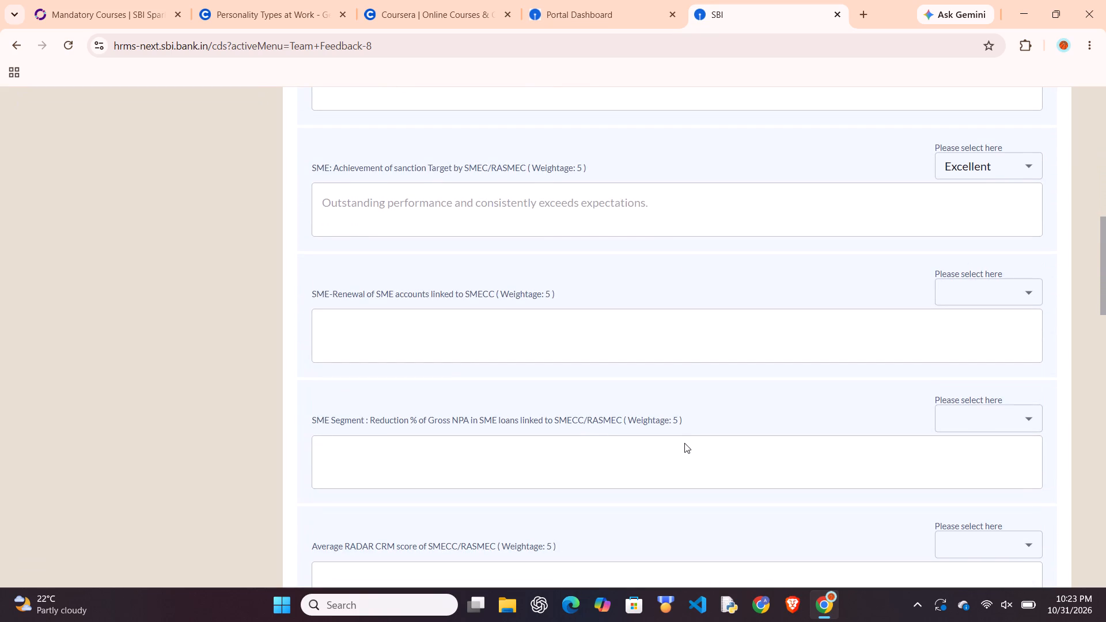
pyautogui.click(979, 288)
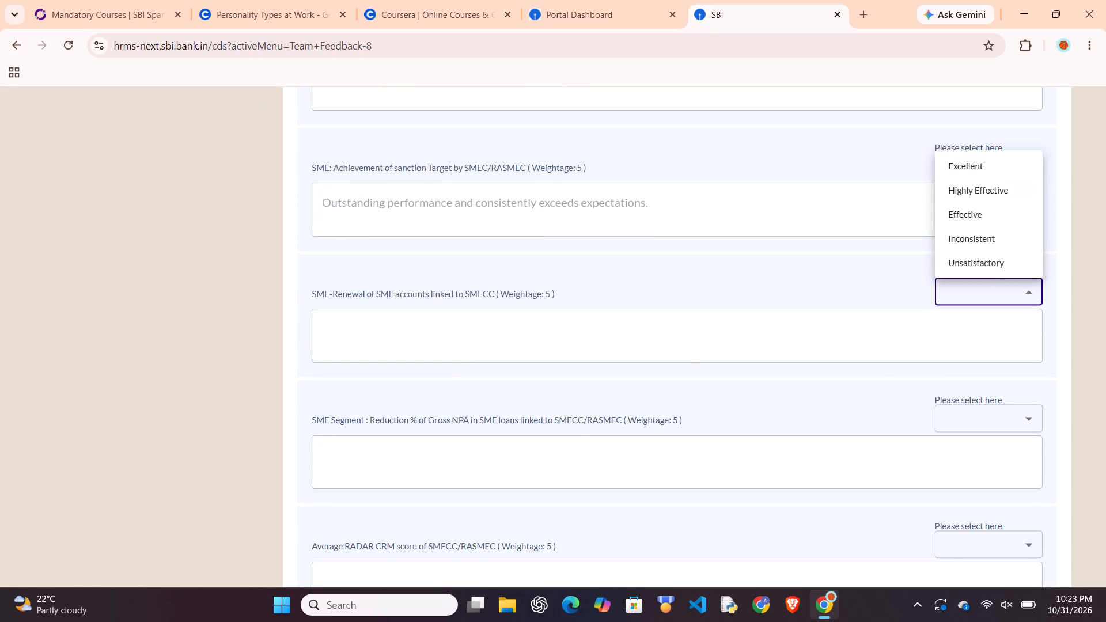
pyautogui.click(963, 164)
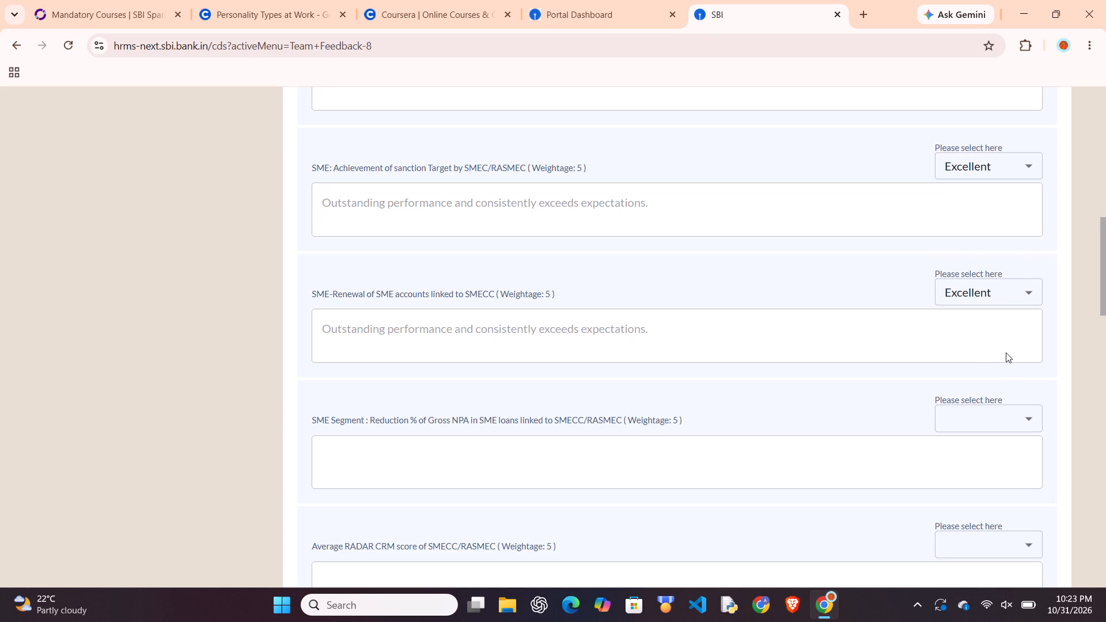
pyautogui.click(1014, 426)
pyautogui.click(979, 298)
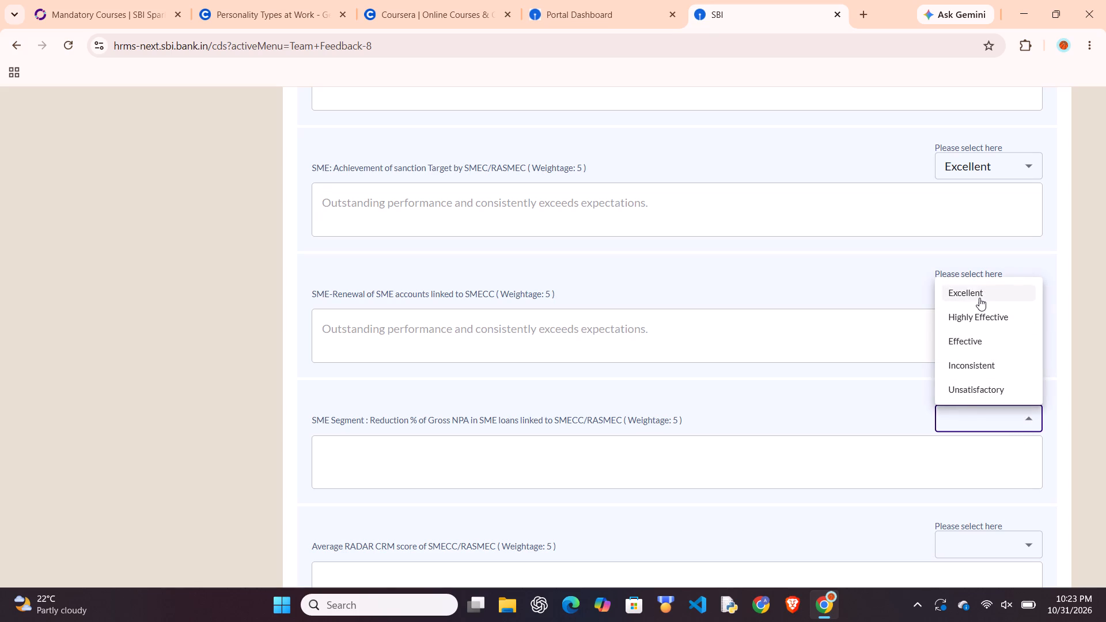
pyautogui.click(1005, 541)
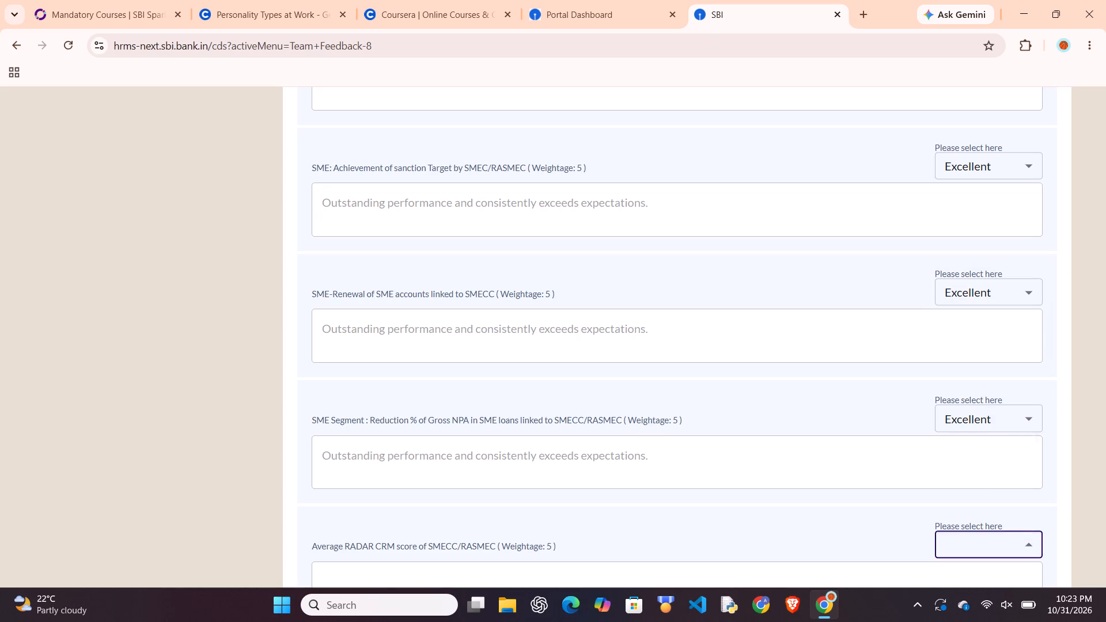
pyautogui.click(950, 413)
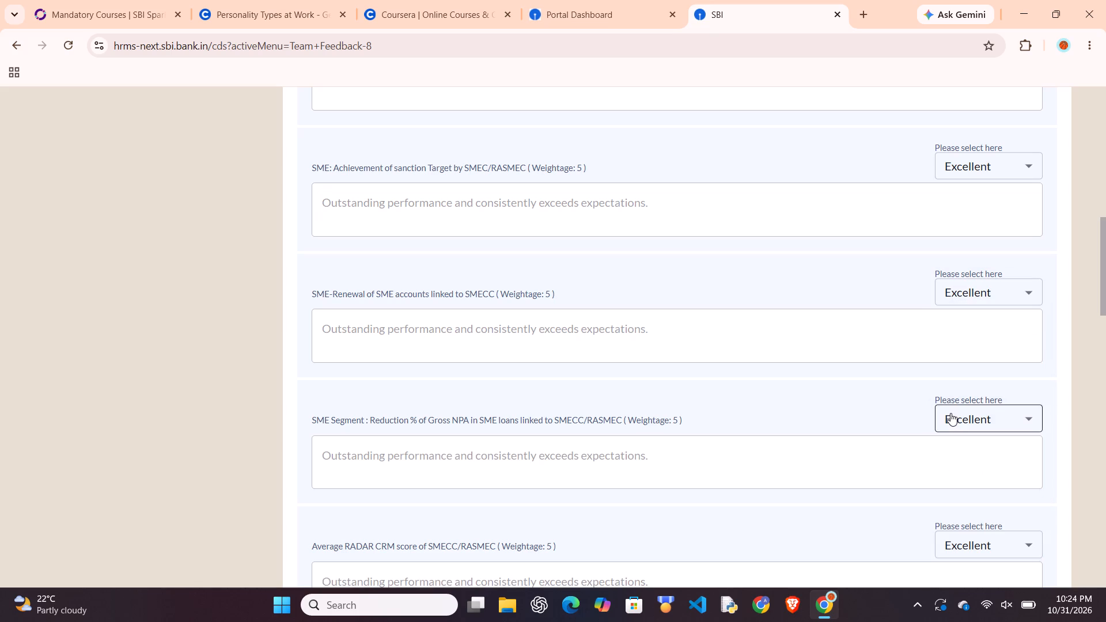
# Rate the TEAM PERFORMANCE and timely Insurance updation in CBS KRAs as Excellent.
pyautogui.press('Down')
pyautogui.press('Down')
pyautogui.press('Down')
pyautogui.press('Down')
pyautogui.press('Down')
pyautogui.press('Down')
pyautogui.press('Down')
pyautogui.press('Down')
pyautogui.press('Down')
pyautogui.press('Down')
pyautogui.press('Down')
pyautogui.press('Down')
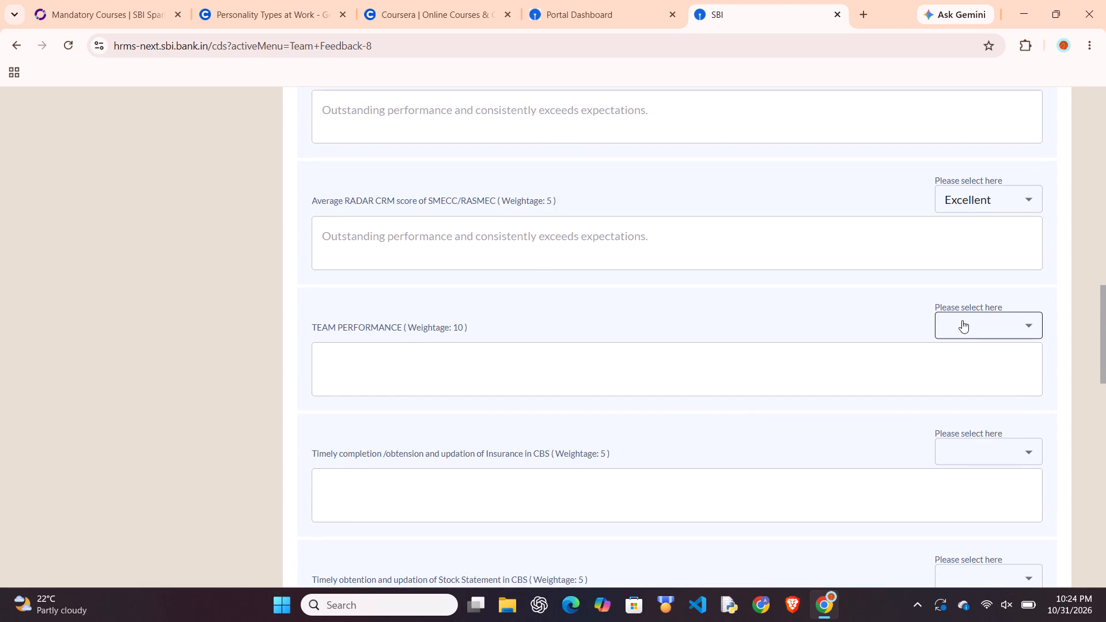
pyautogui.click(962, 318)
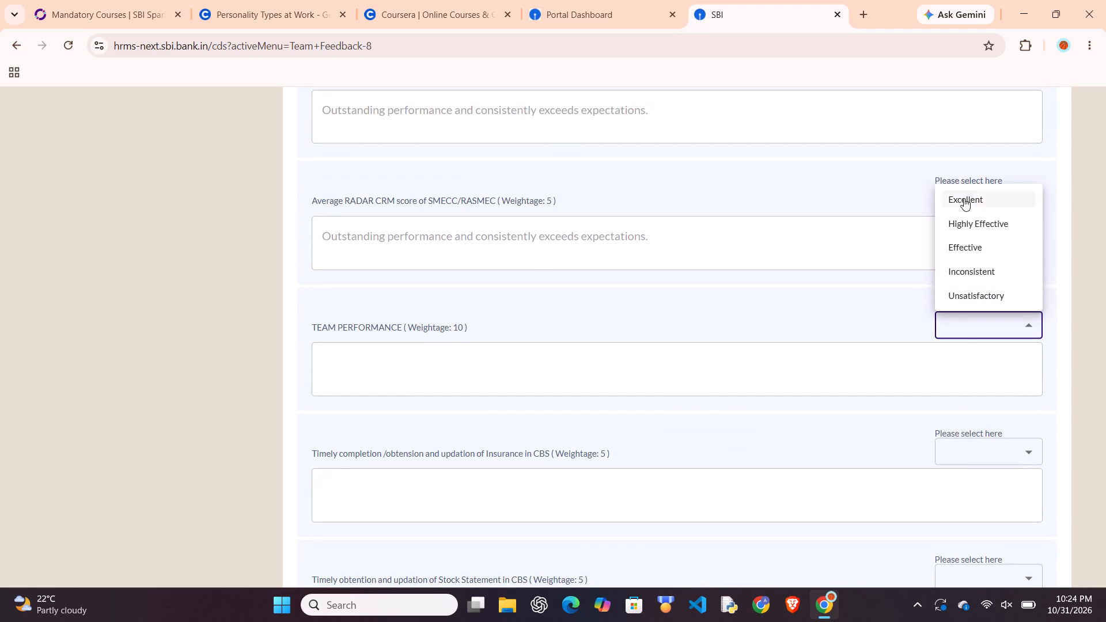
pyautogui.click(964, 198)
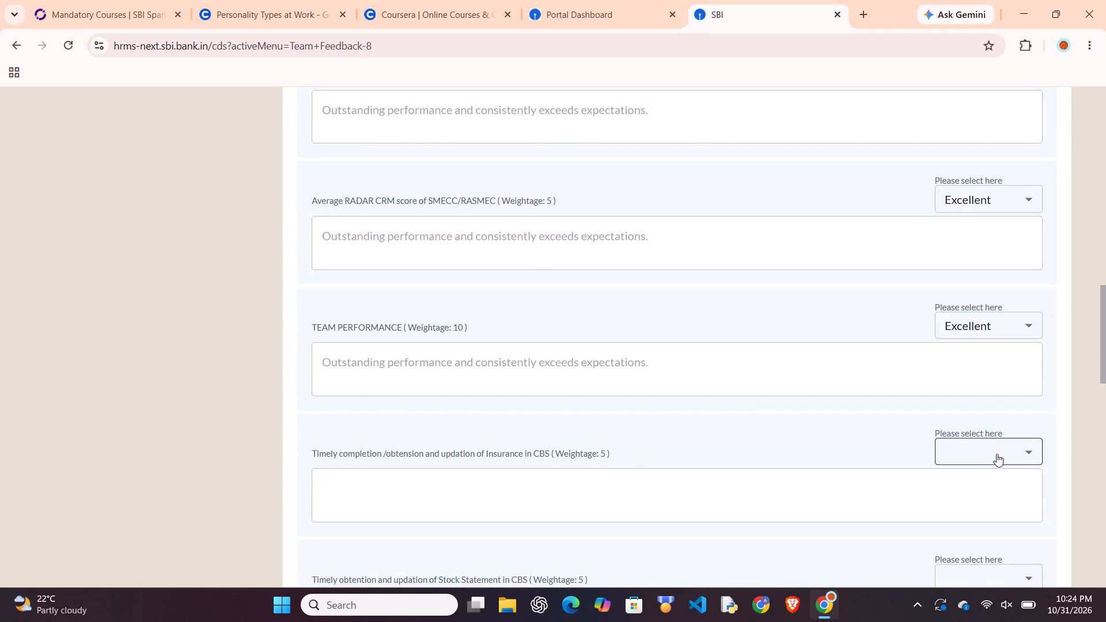
pyautogui.click(997, 454)
pyautogui.click(979, 324)
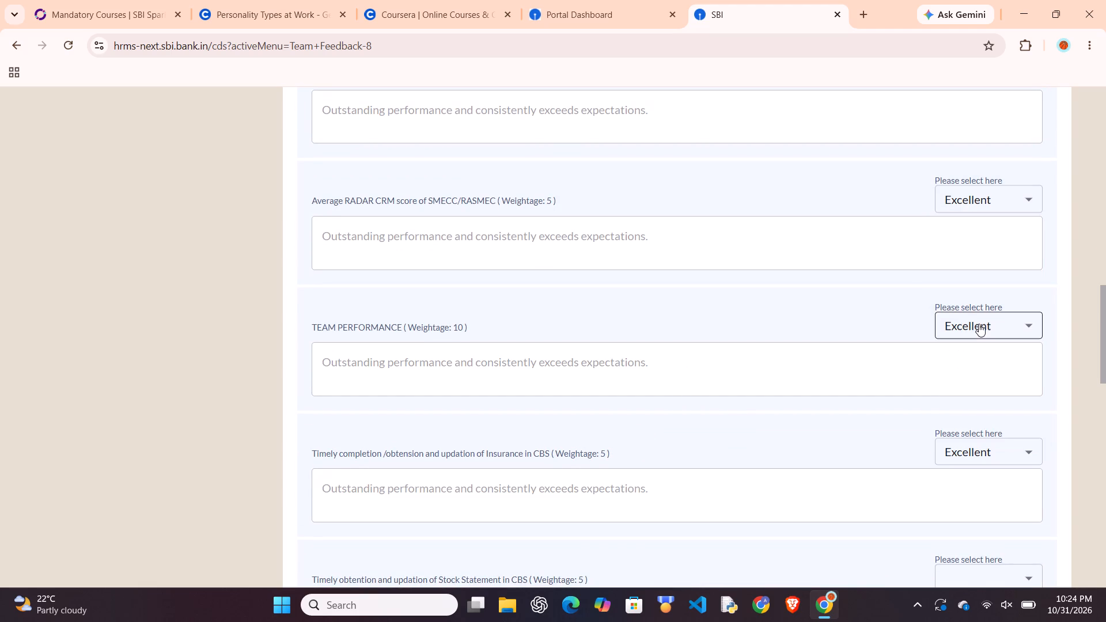
# Rate the KRA on timely obtention and updation of Stock Statement in CBS as Excellent.
pyautogui.press('Down')
pyautogui.press('Down')
pyautogui.press('Down')
pyautogui.press('Down')
pyautogui.press('Down')
pyautogui.press('Down')
pyautogui.press('Down')
pyautogui.press('Down')
pyautogui.press('Down')
pyautogui.press('Down')
pyautogui.press('Down')
pyautogui.press('Down')
pyautogui.press('Down')
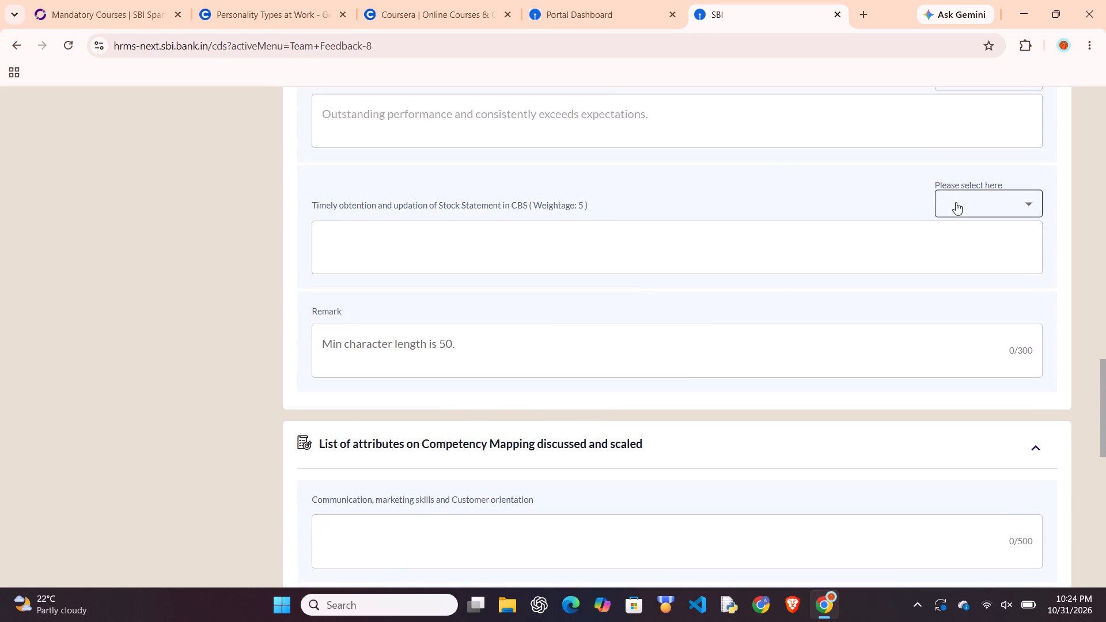
pyautogui.click(959, 202)
pyautogui.click(977, 107)
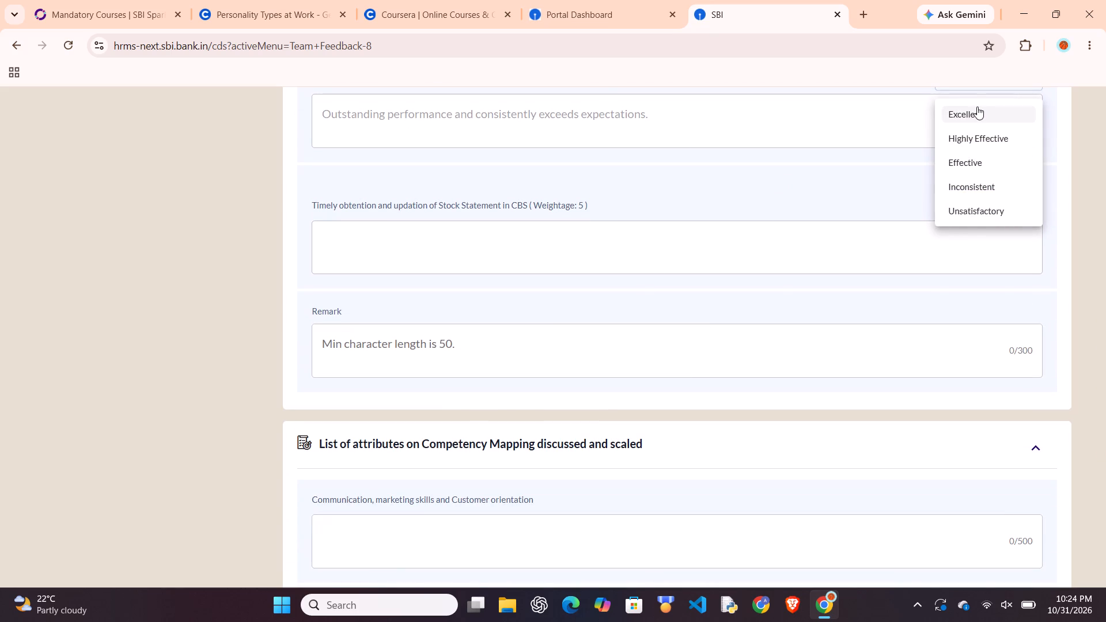
# Enter "excellent" preceded by a run of blank spaces as the Remark for the KRA section.
pyautogui.click(730, 357)
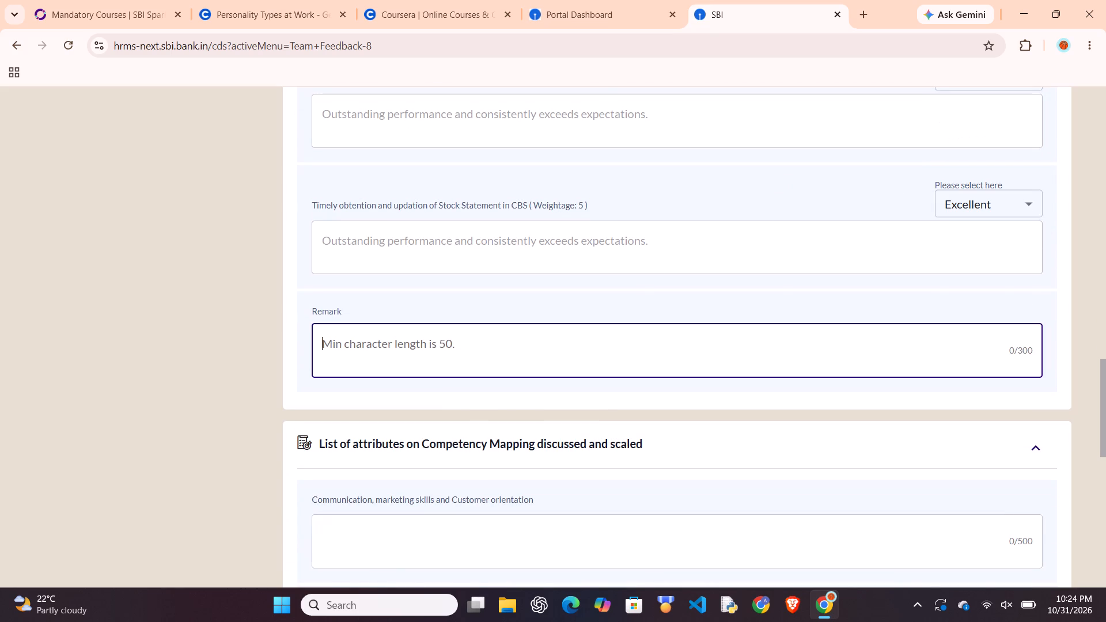
pyautogui.press('space')
pyautogui.press('space')
pyautogui.press('space')
pyautogui.press('space')
pyautogui.press('space')
pyautogui.press('space')
pyautogui.press('space')
pyautogui.press('space')
pyautogui.press('space')
pyautogui.press('space')
pyautogui.press('space')
pyautogui.press('space')
pyautogui.press('space')
pyautogui.press('space')
pyautogui.press('space')
pyautogui.press('space')
pyautogui.press('space')
pyautogui.press('space')
pyautogui.press('space')
pyautogui.press('space')
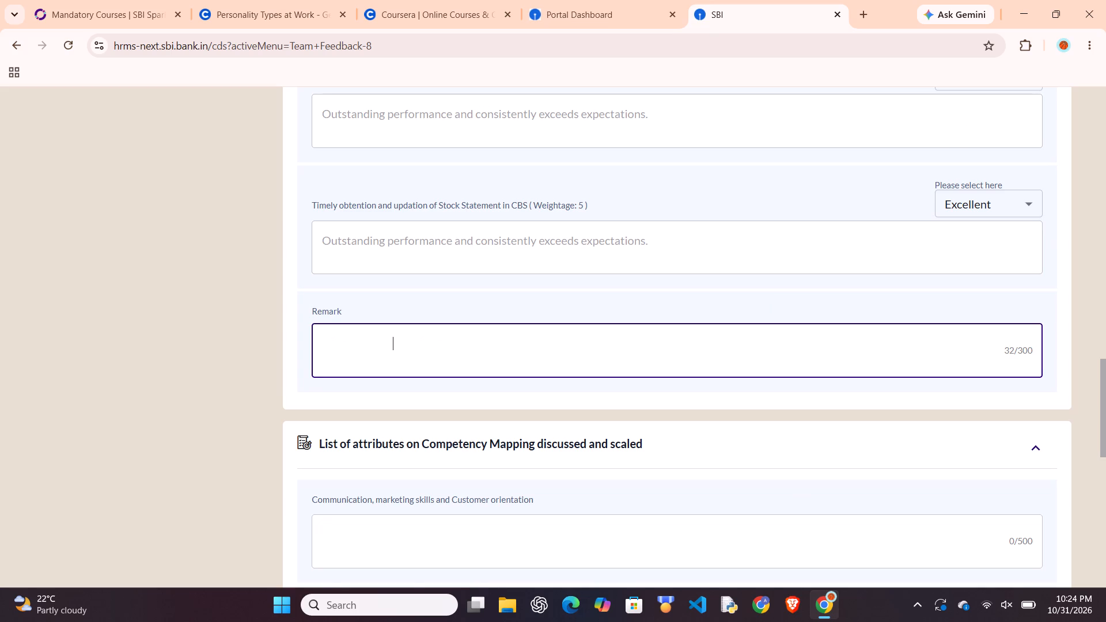
pyautogui.hotkey('ctrl', 'v')
# Fill all five Competency Mapping attributes, from Communication, marketing skills and Customer orientation to Decision making, Execution and Productivity, with "excellent".
pyautogui.scroll(1, 692, 393)
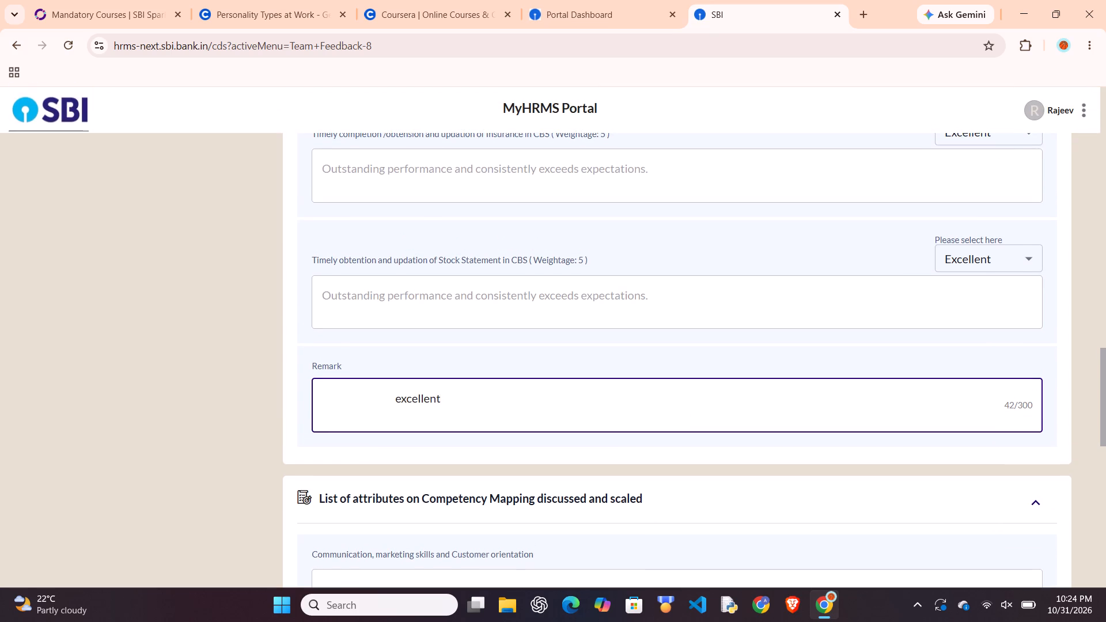
pyautogui.press('Down')
pyautogui.press('Down')
pyautogui.press('Down')
pyautogui.press('Down')
pyautogui.press('Down')
pyautogui.press('Down')
pyautogui.press('Down')
pyautogui.press('Down')
pyautogui.press('Down')
pyautogui.press('Down')
pyautogui.press('Down')
pyautogui.press('Down')
pyautogui.press('Down')
pyautogui.click(1096, 475)
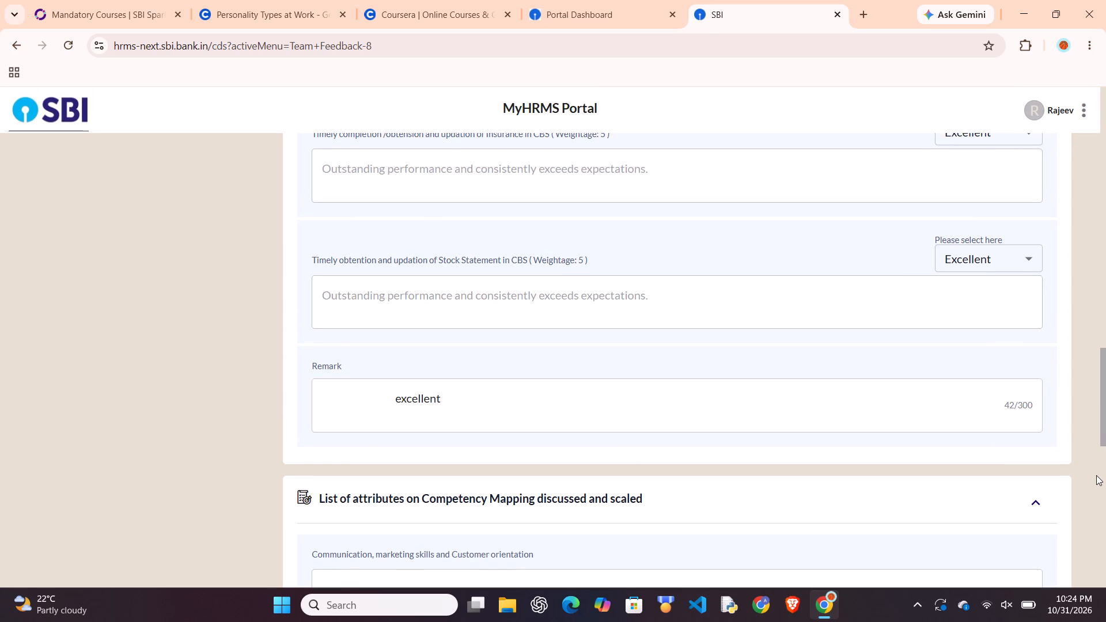
pyautogui.press('Down')
pyautogui.press('Down')
pyautogui.press('Down')
pyautogui.press('Down')
pyautogui.press('Down')
pyautogui.press('Down')
pyautogui.press('Down')
pyautogui.press('Down')
pyautogui.press('Down')
pyautogui.press('Down')
pyautogui.press('Down')
pyautogui.press('Down')
pyautogui.press('Down')
pyautogui.press('Down')
pyautogui.press('Down')
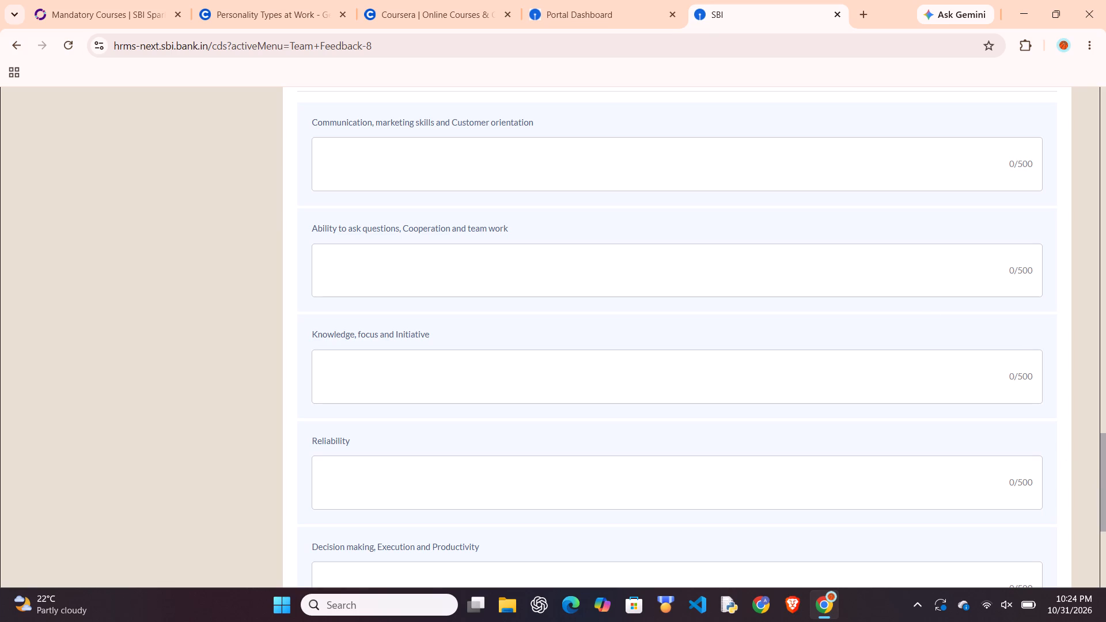
pyautogui.click(817, 176)
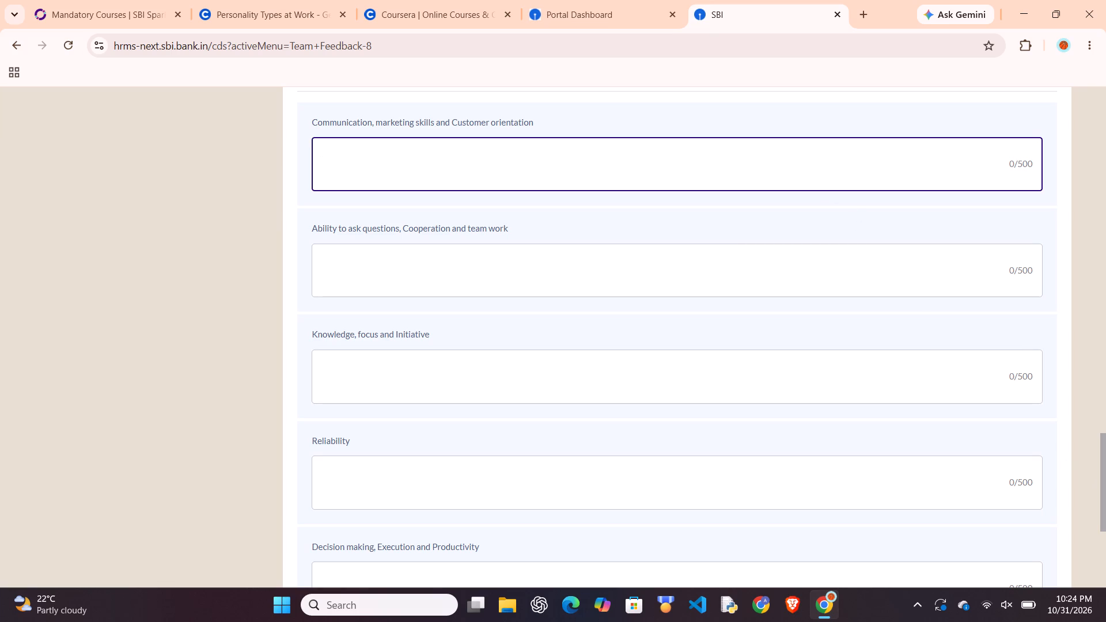
pyautogui.hotkey('ctrl', 'v')
pyautogui.click(673, 260)
pyautogui.hotkey('ctrl', 'v')
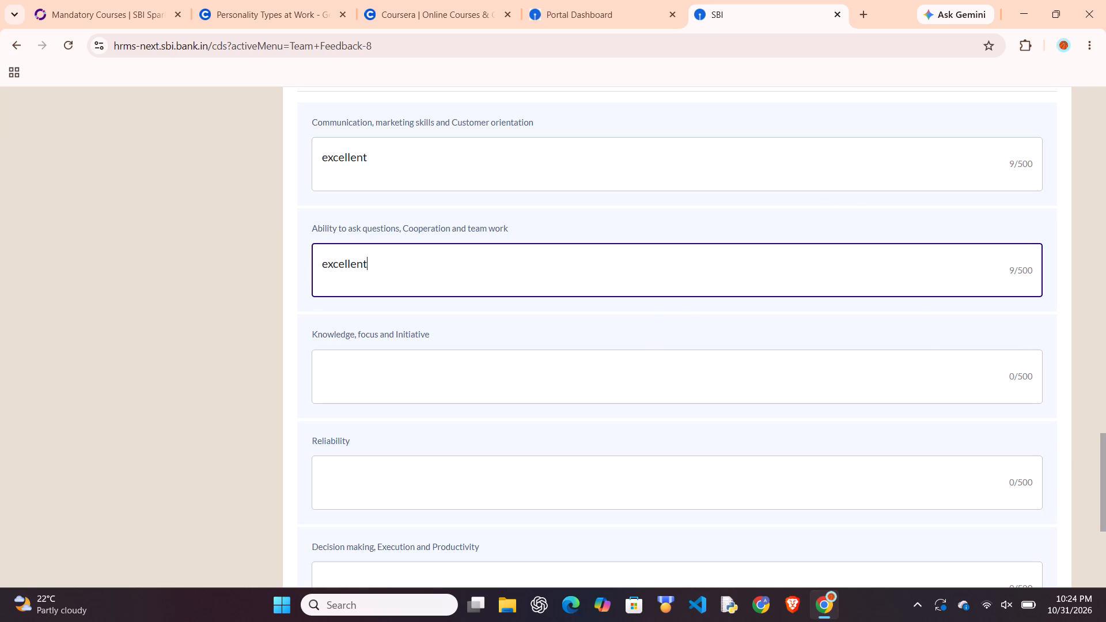
pyautogui.click(597, 377)
pyautogui.hotkey('ctrl', 'v')
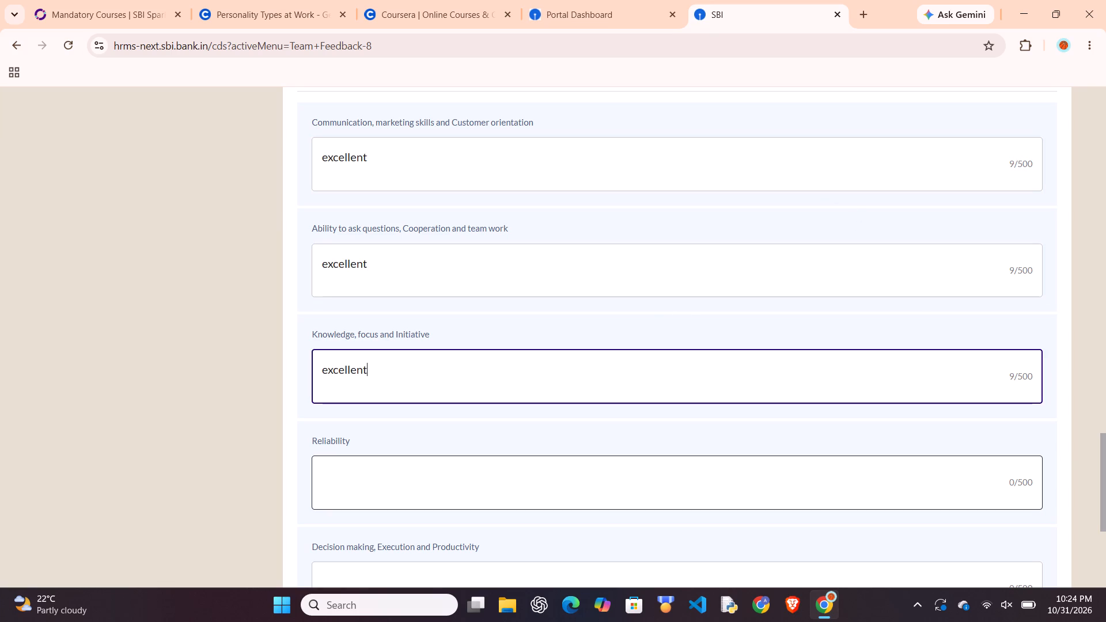
pyautogui.click(529, 487)
pyautogui.hotkey('ctrl', 'v')
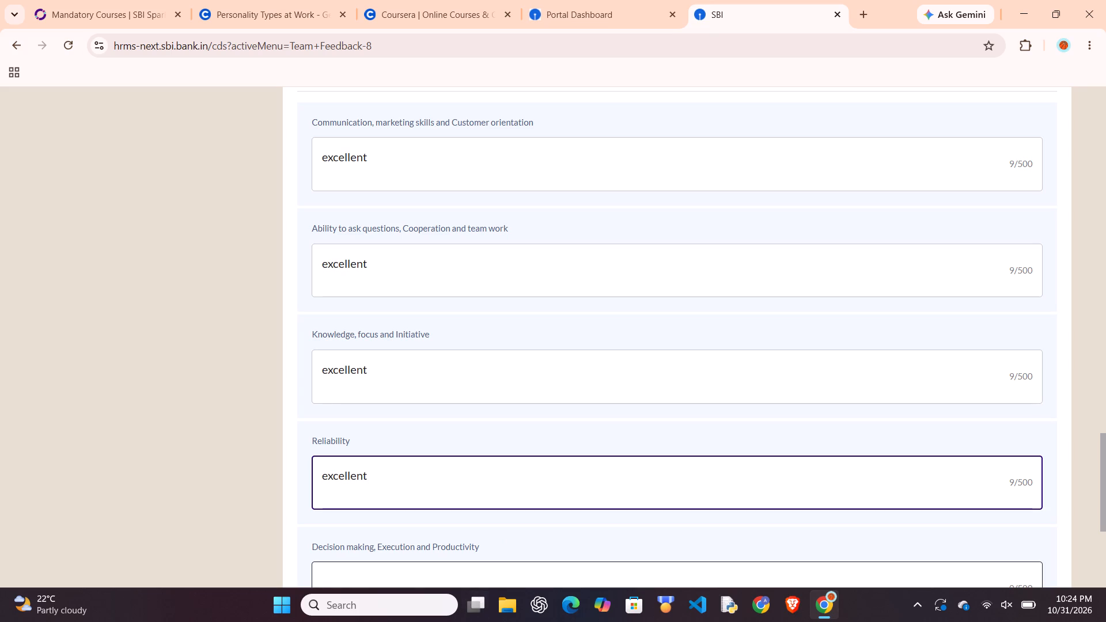
pyautogui.click(469, 569)
pyautogui.hotkey('ctrl', 'v')
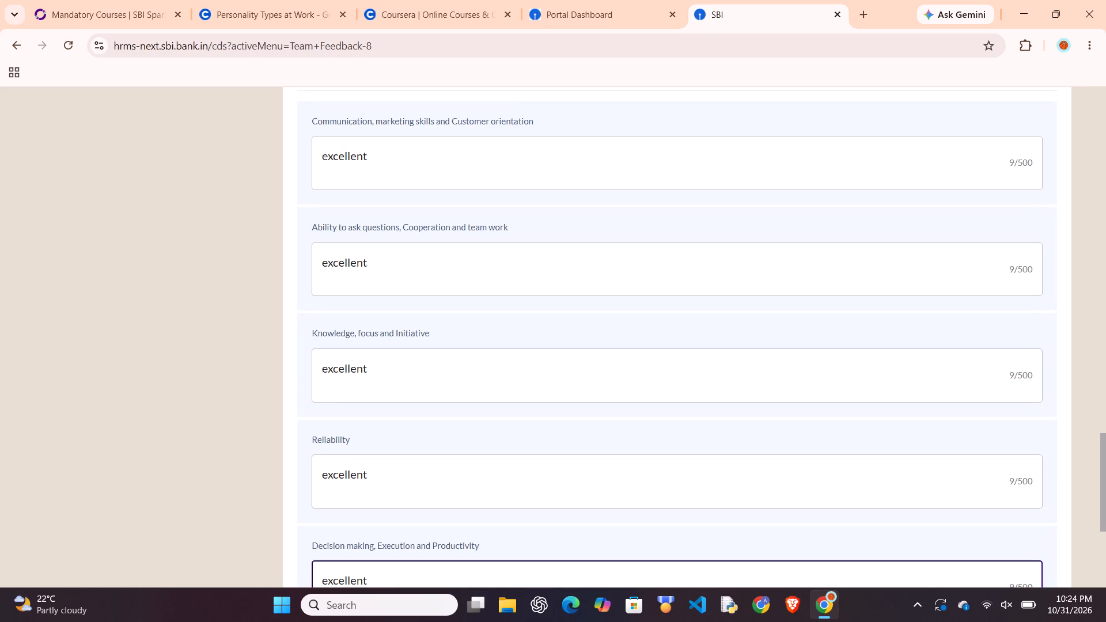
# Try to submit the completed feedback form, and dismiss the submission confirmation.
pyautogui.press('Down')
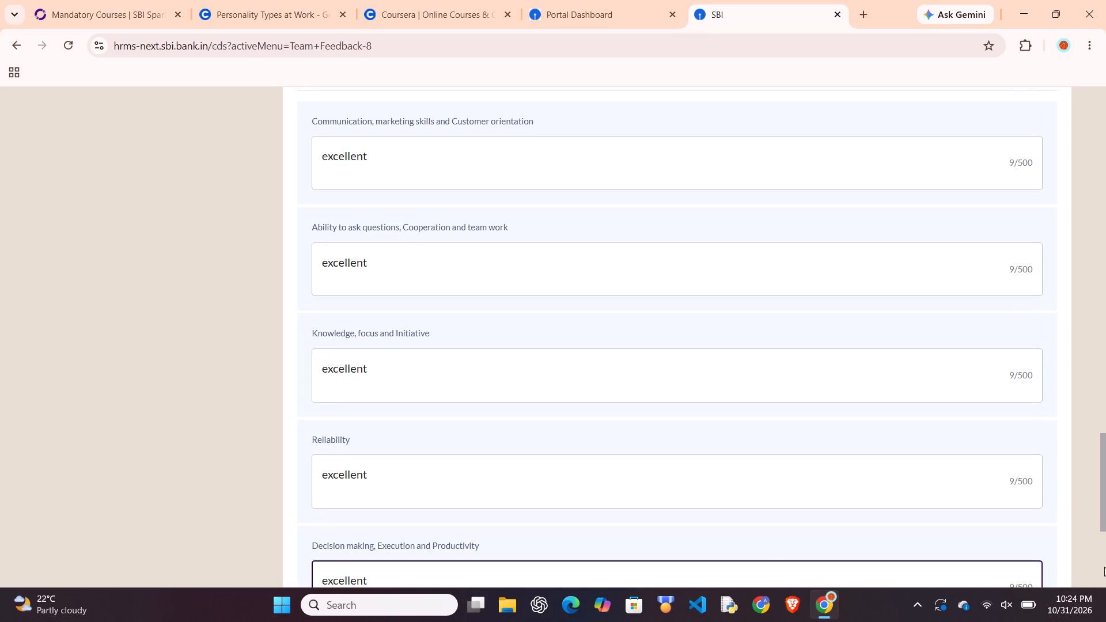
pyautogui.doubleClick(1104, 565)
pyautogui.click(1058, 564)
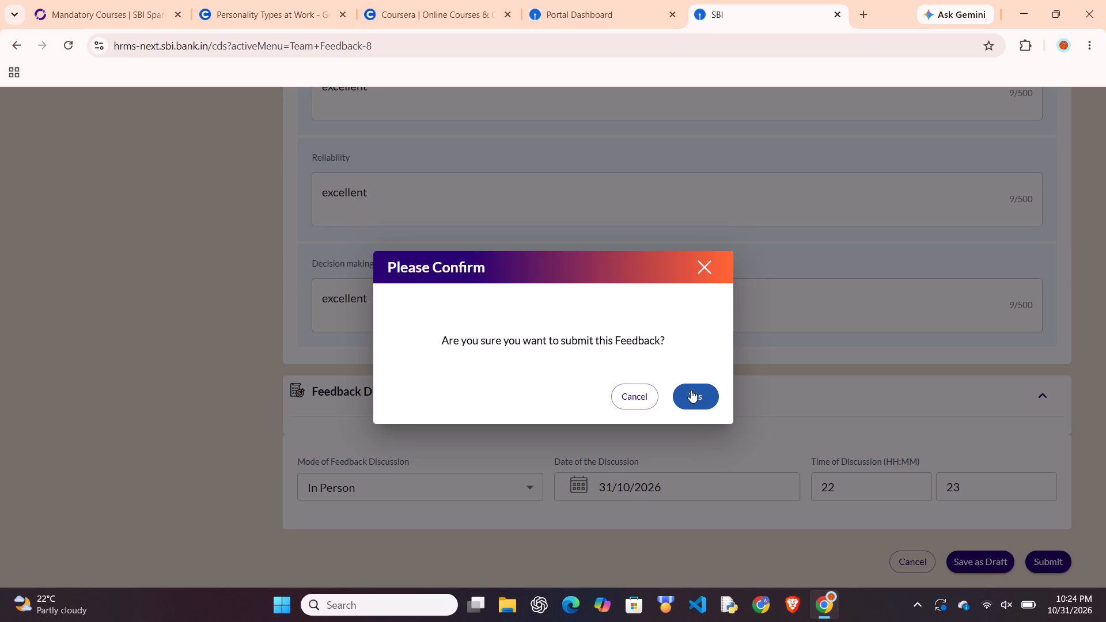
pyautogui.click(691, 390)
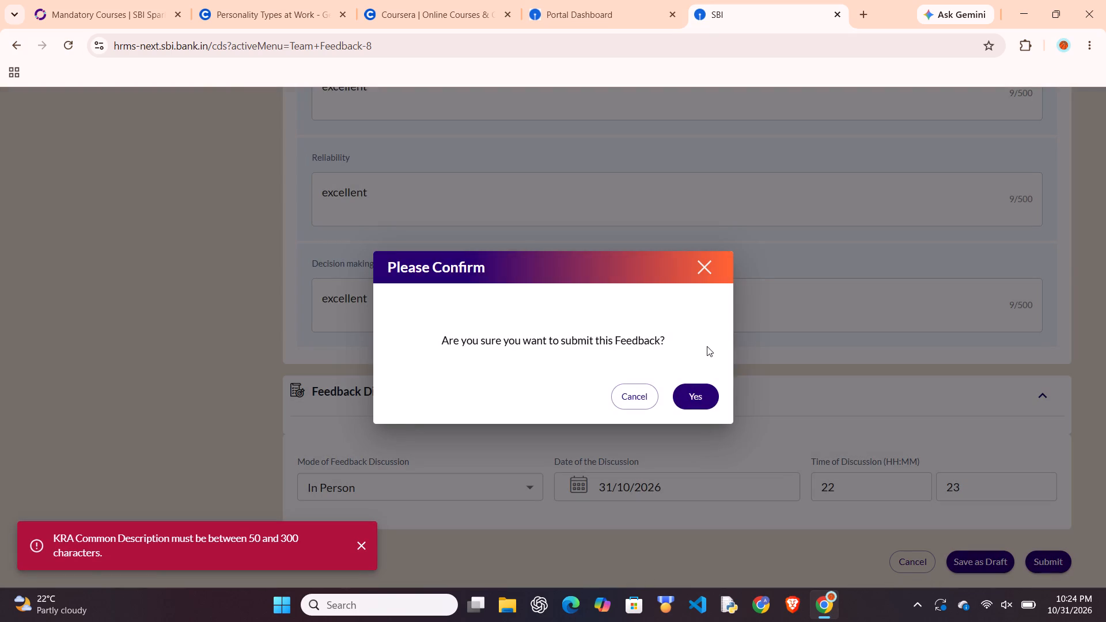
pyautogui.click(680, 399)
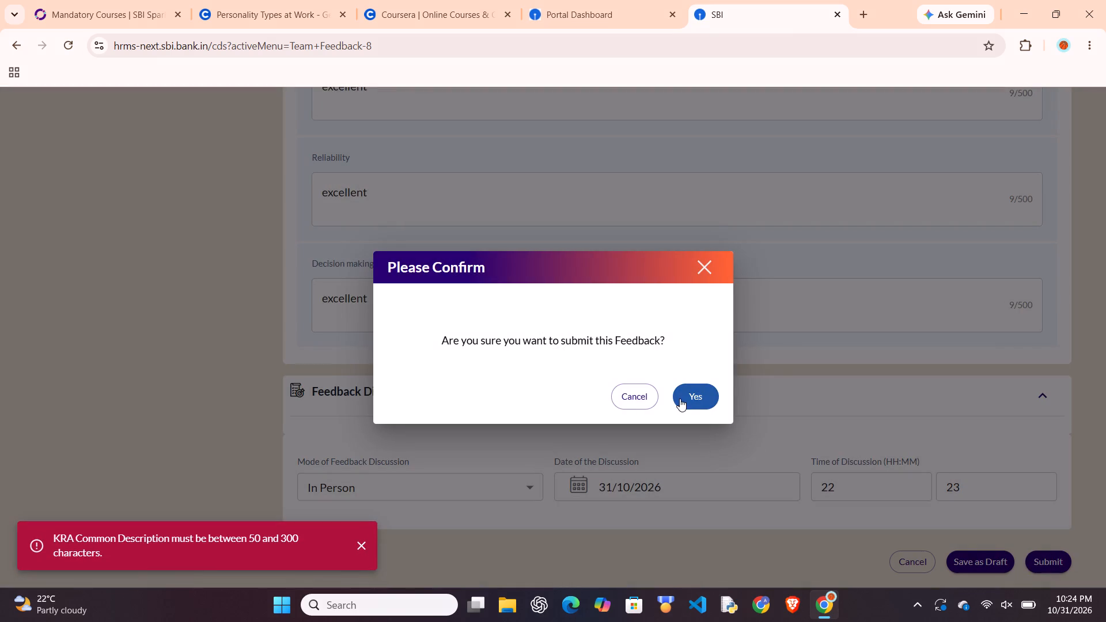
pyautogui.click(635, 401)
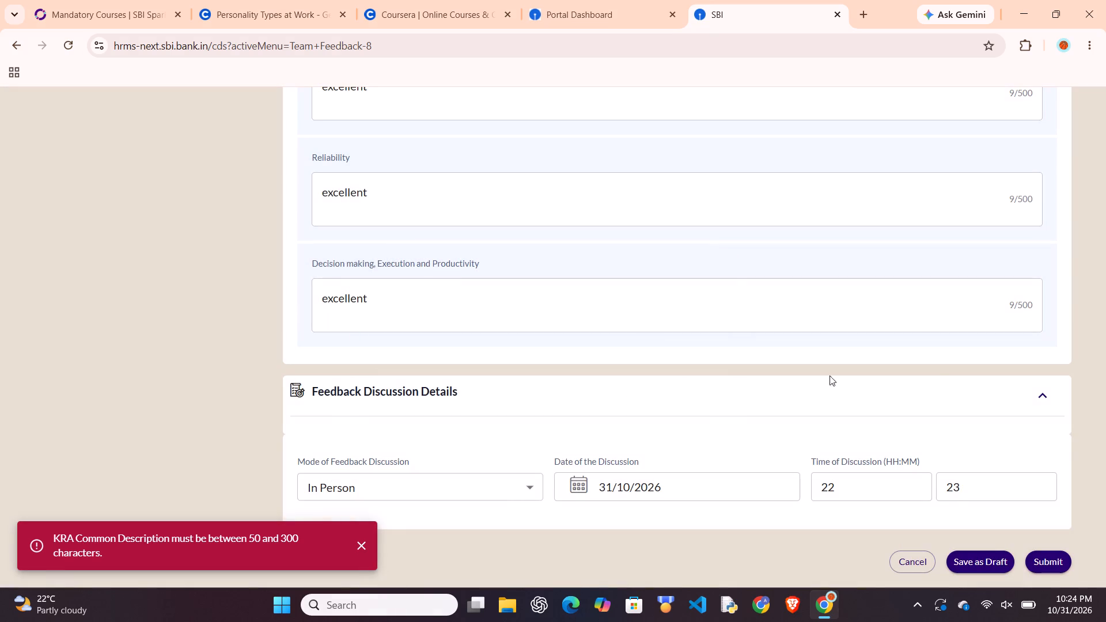
# Lengthen the KRA section's Remark beyond the 50-character minimum by adding more blank spaces before "excellent".
pyautogui.click(1093, 287)
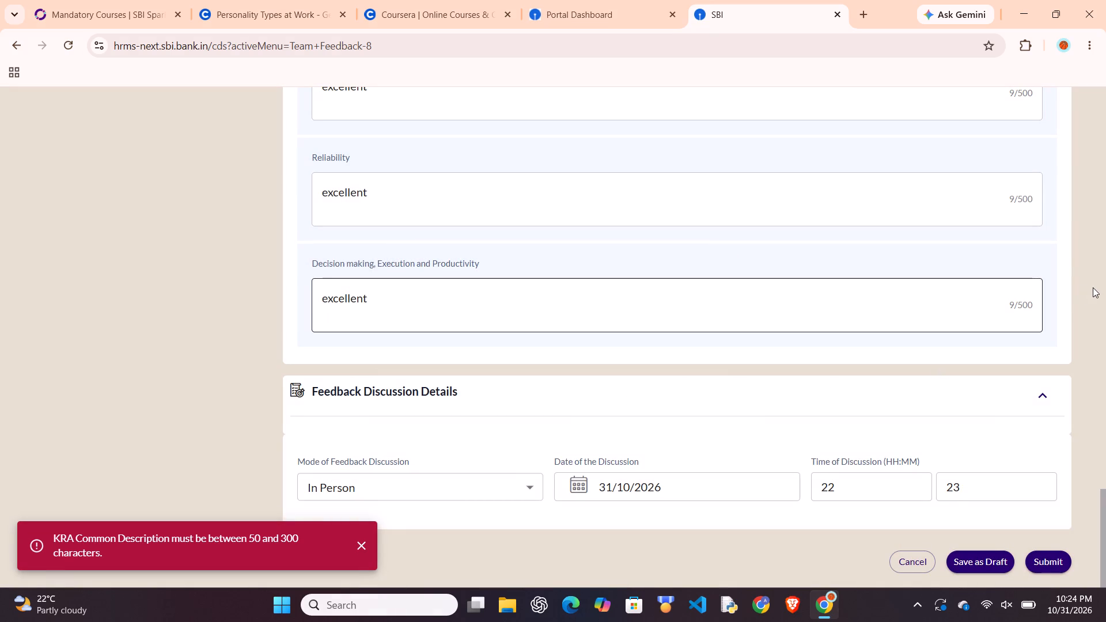
pyautogui.press('Up')
pyautogui.press('Up')
pyautogui.press('Up')
pyautogui.press('Up')
pyautogui.press('Up')
pyautogui.press('Up')
pyautogui.press('Up')
pyautogui.press('Up')
pyautogui.press('Up')
pyautogui.press('Up')
pyautogui.press('Up')
pyautogui.press('Up')
pyautogui.press('Up')
pyautogui.press('Up')
pyautogui.press('Up')
pyautogui.press('Up')
pyautogui.press('Up')
pyautogui.press('Up')
pyautogui.press('Up')
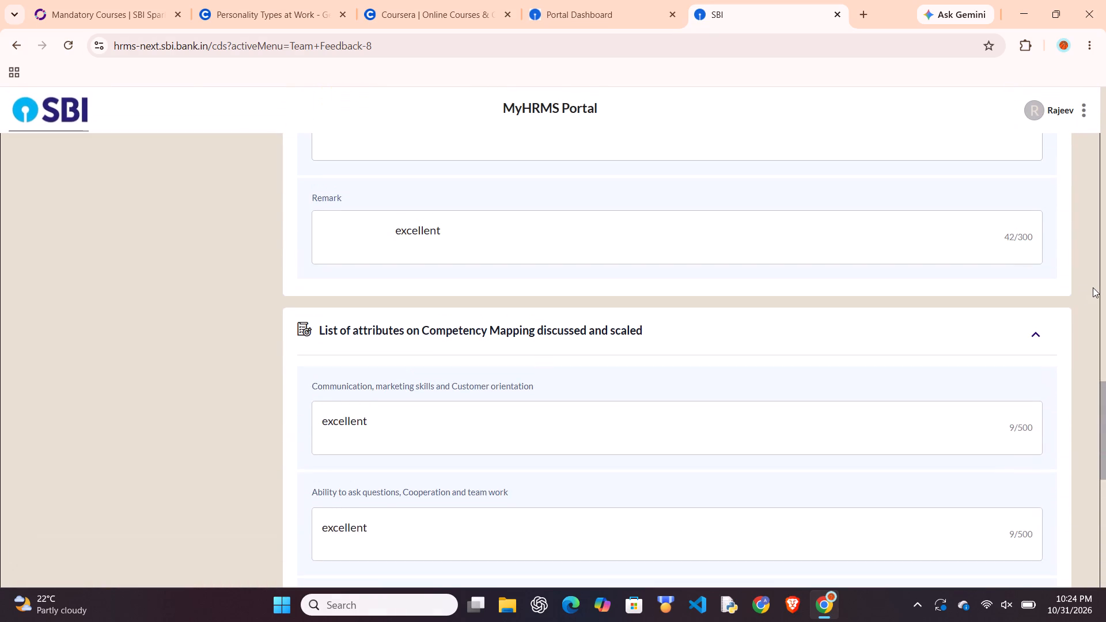
pyautogui.press('Up')
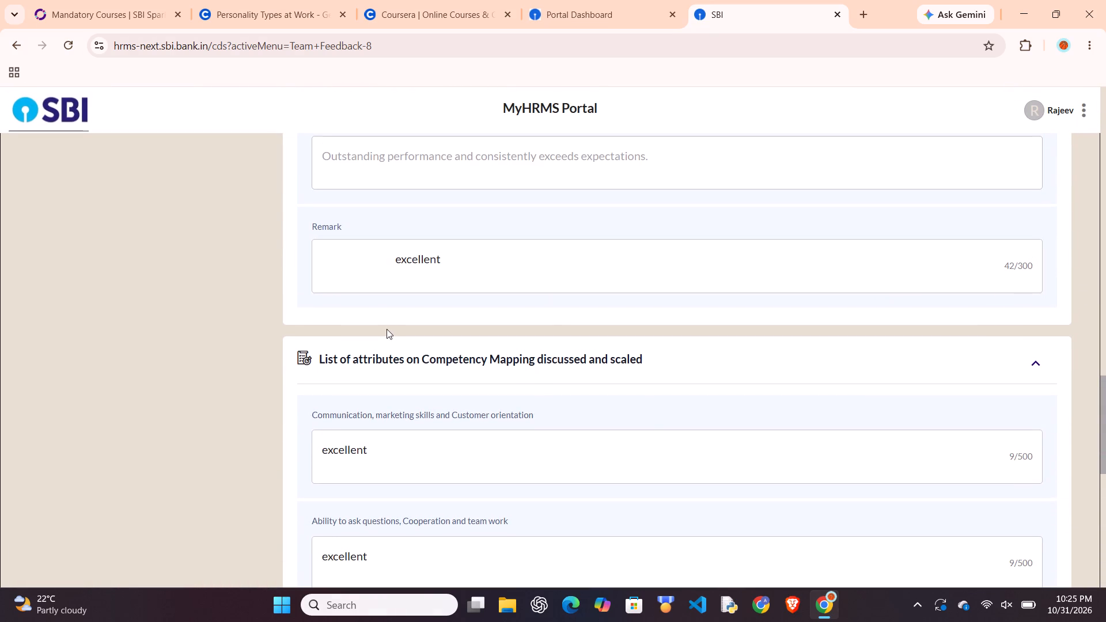
pyautogui.click(385, 264)
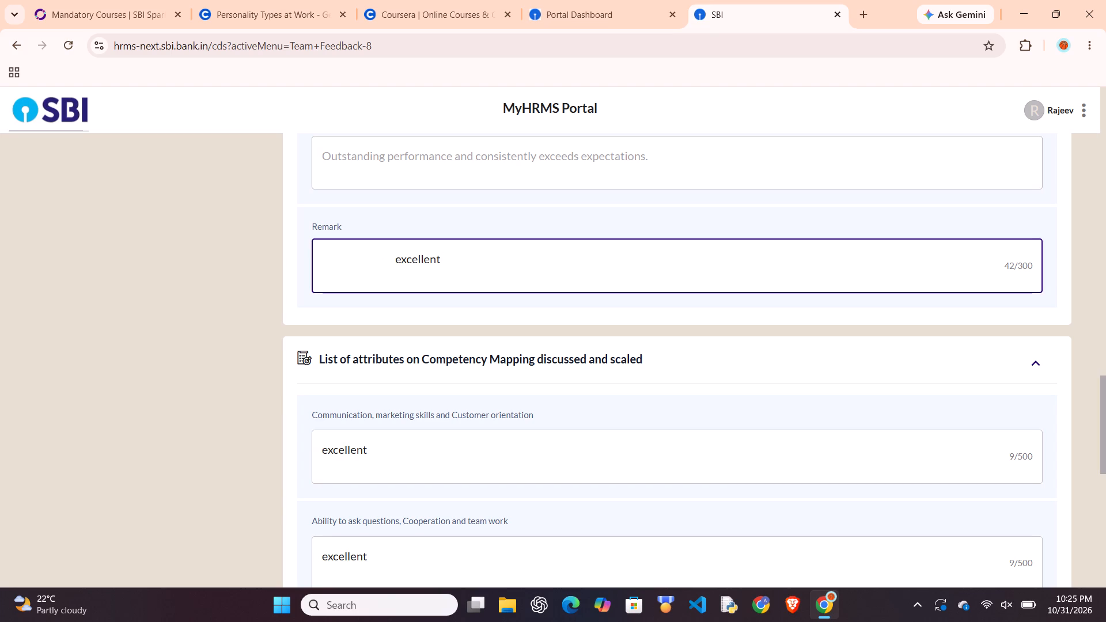
pyautogui.press('space')
pyautogui.press('space')
pyautogui.press('space')
pyautogui.press('space')
pyautogui.press('space')
pyautogui.press('space')
pyautogui.press('space')
pyautogui.press('space')
pyautogui.press('space')
pyautogui.press('space')
pyautogui.press('space')
pyautogui.press('space')
pyautogui.press('space')
pyautogui.press('space')
pyautogui.press('space')
pyautogui.press('space')
pyautogui.press('space')
pyautogui.press('space')
pyautogui.press('space')
pyautogui.press('space')
pyautogui.press('space')
# Submit the completed feedback form and confirm the submission.
pyautogui.tripleClick(1102, 528)
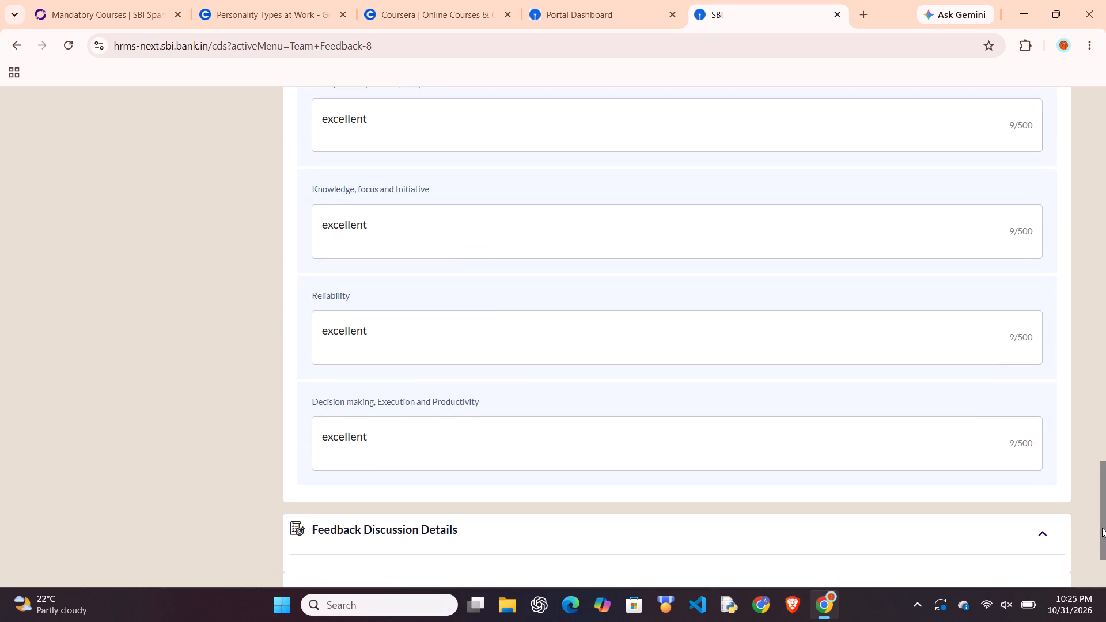
pyautogui.click(1103, 579)
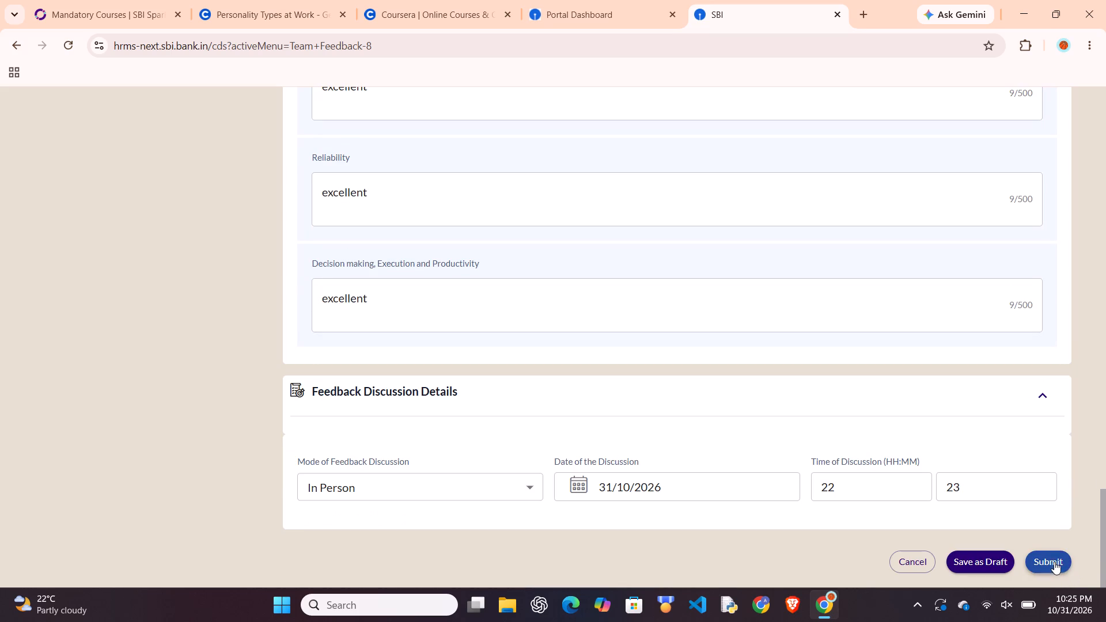
pyautogui.click(1054, 560)
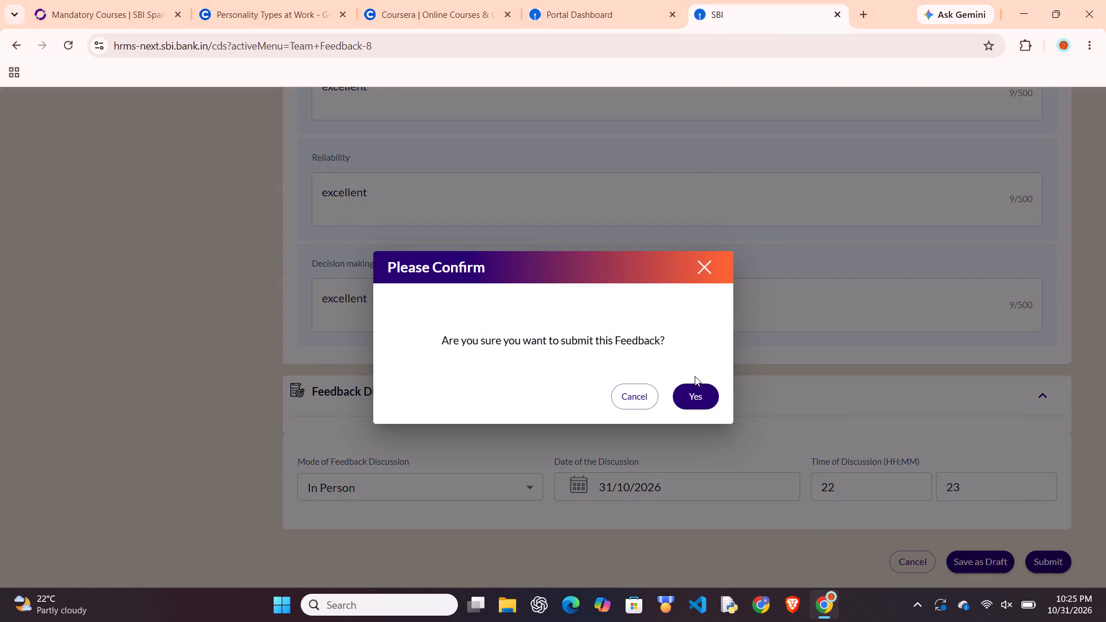
pyautogui.click(691, 400)
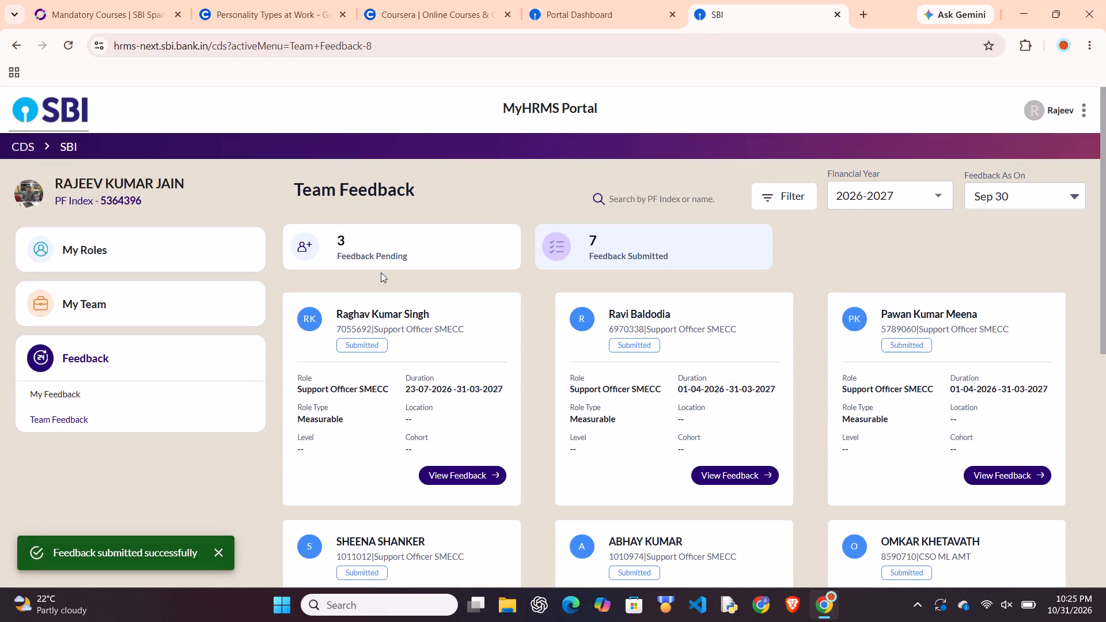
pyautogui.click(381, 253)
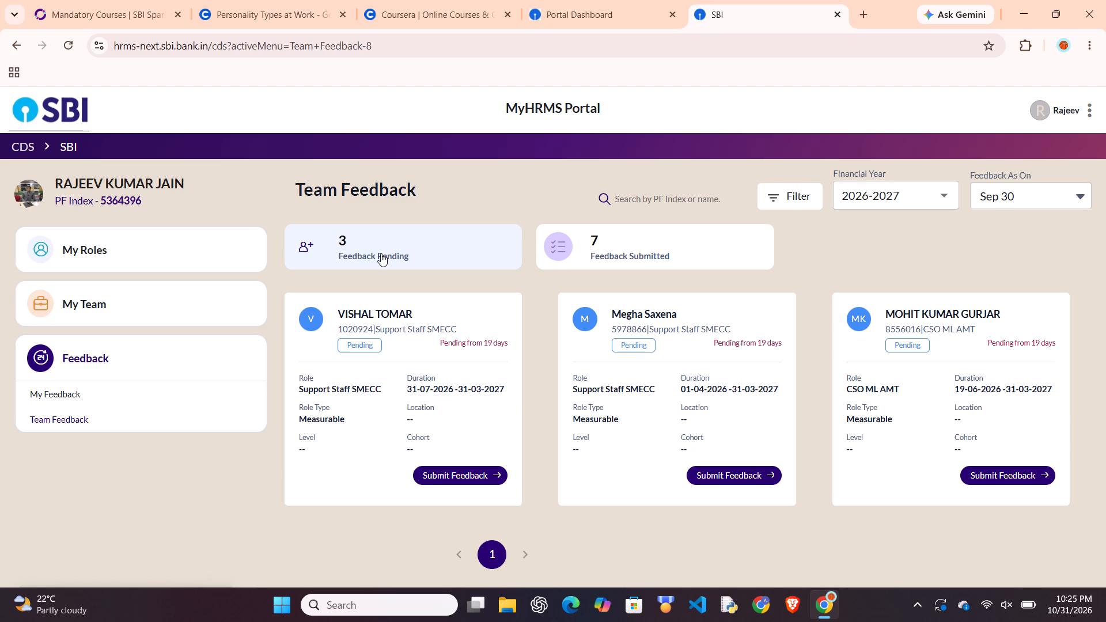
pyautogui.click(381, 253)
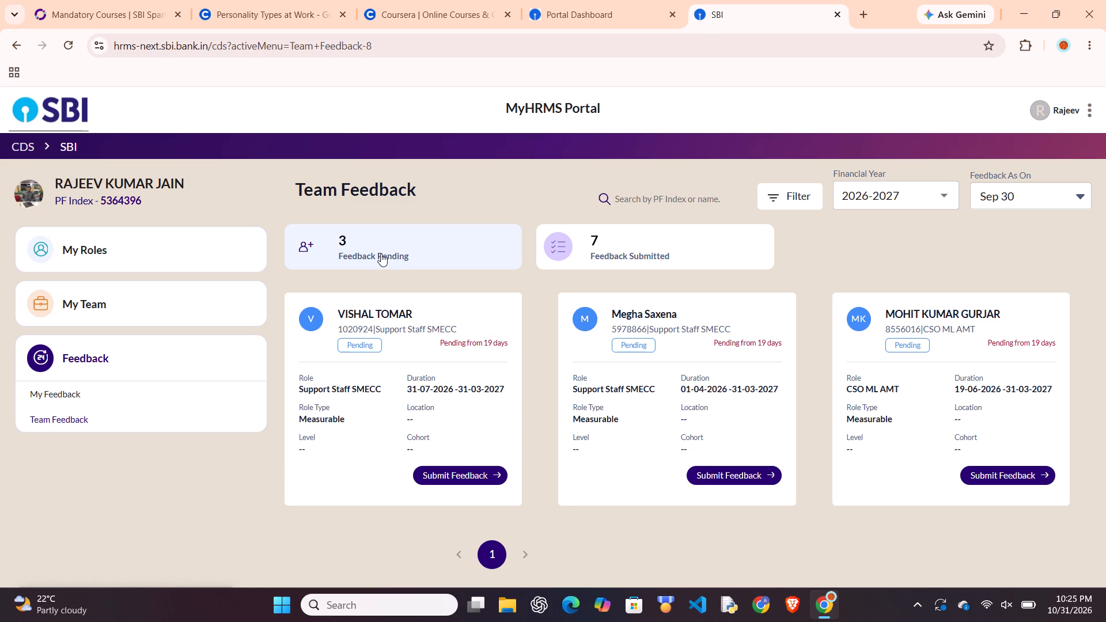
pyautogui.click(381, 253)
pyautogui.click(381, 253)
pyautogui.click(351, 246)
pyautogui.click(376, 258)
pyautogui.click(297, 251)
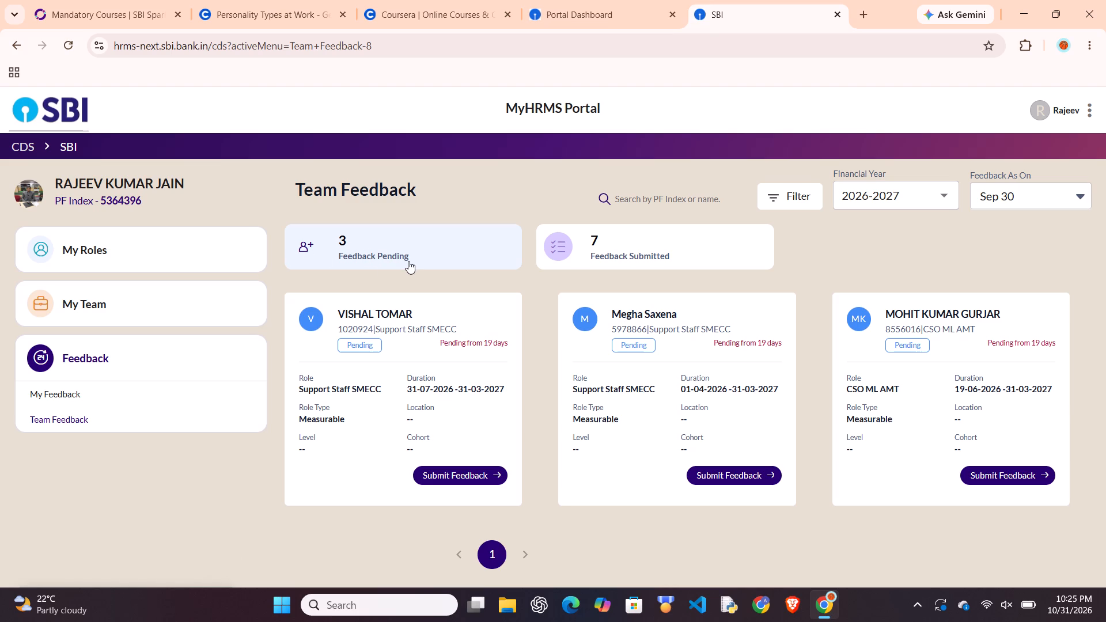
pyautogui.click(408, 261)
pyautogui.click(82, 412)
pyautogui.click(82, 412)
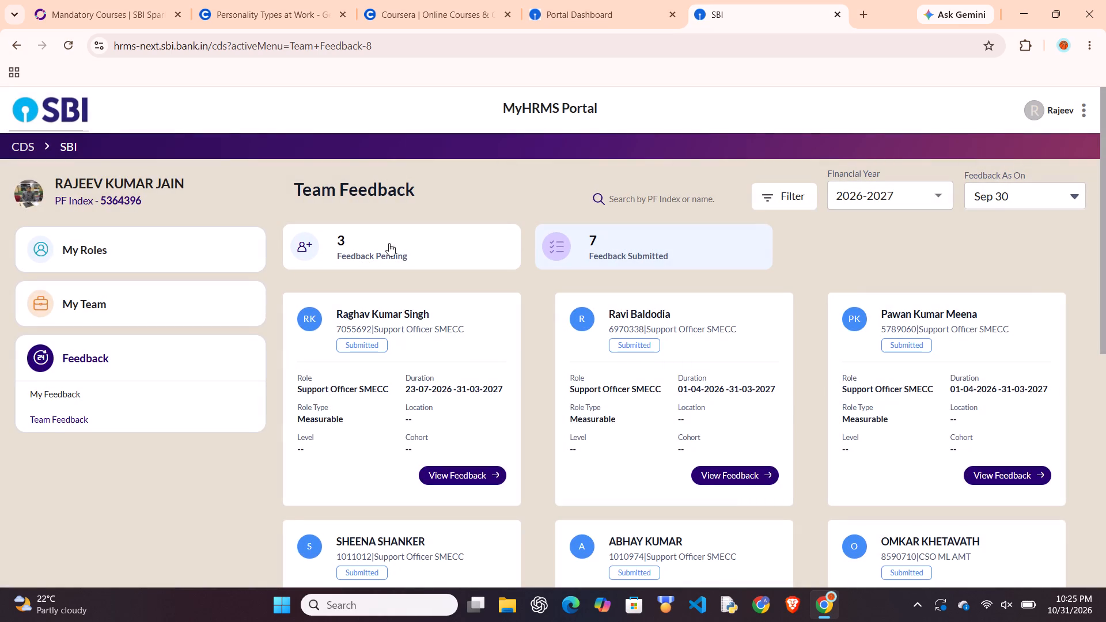
# Open the feedback form of the team member with the CSO ML AMT role from the pending feedback list.
pyautogui.click(378, 259)
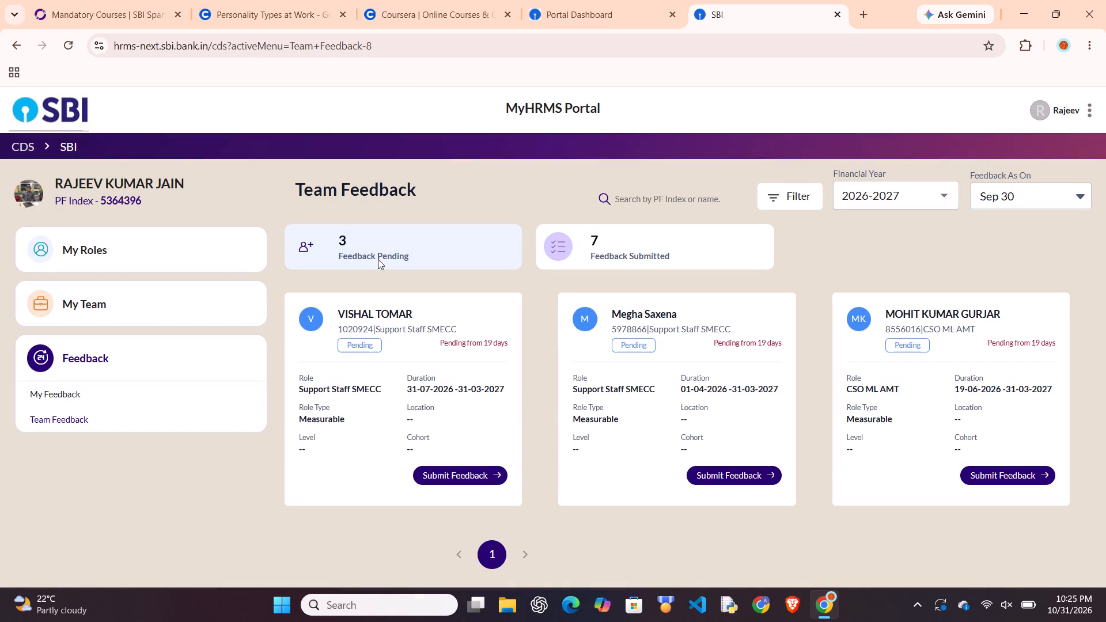
pyautogui.click(993, 479)
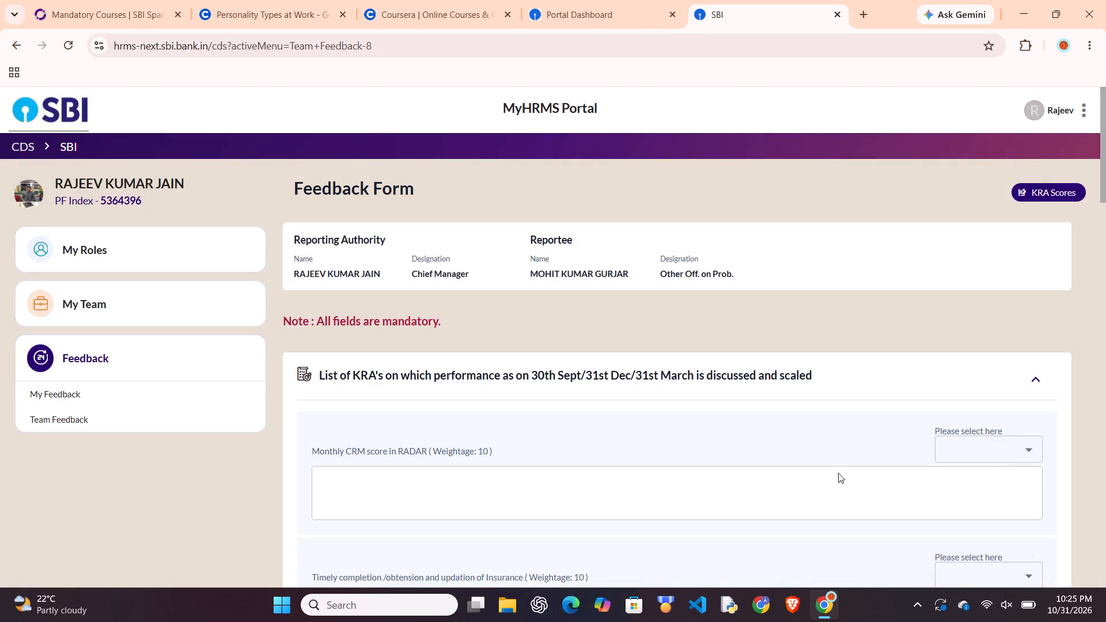
# Rate the Monthly CRM score in RADAR and the Insurance completion and updation KRAs as Excellent.
pyautogui.click(1001, 457)
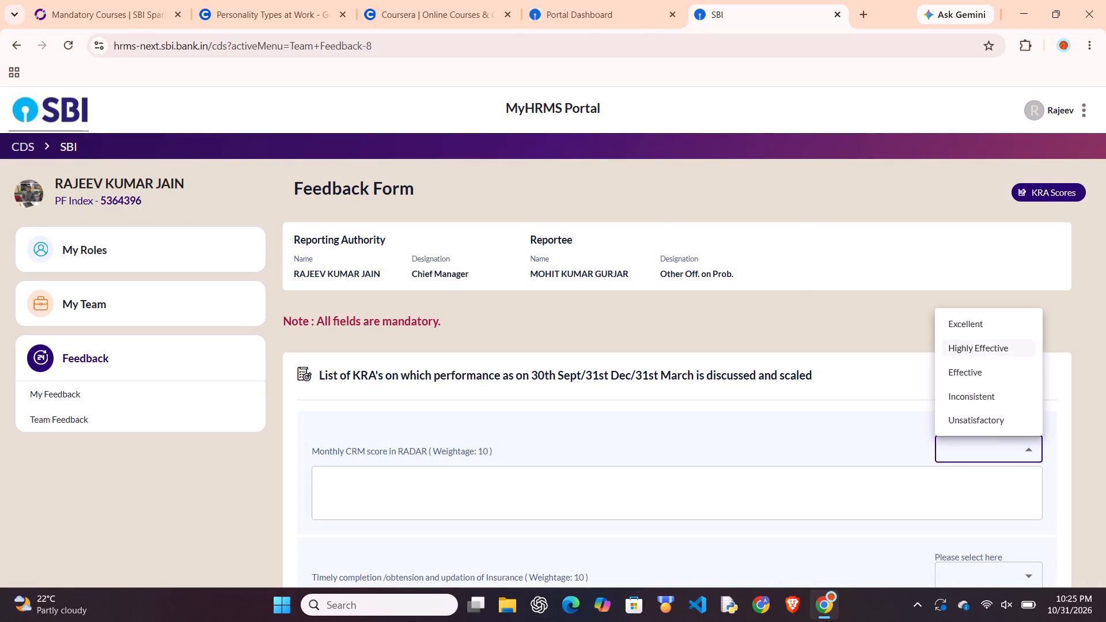
pyautogui.click(969, 321)
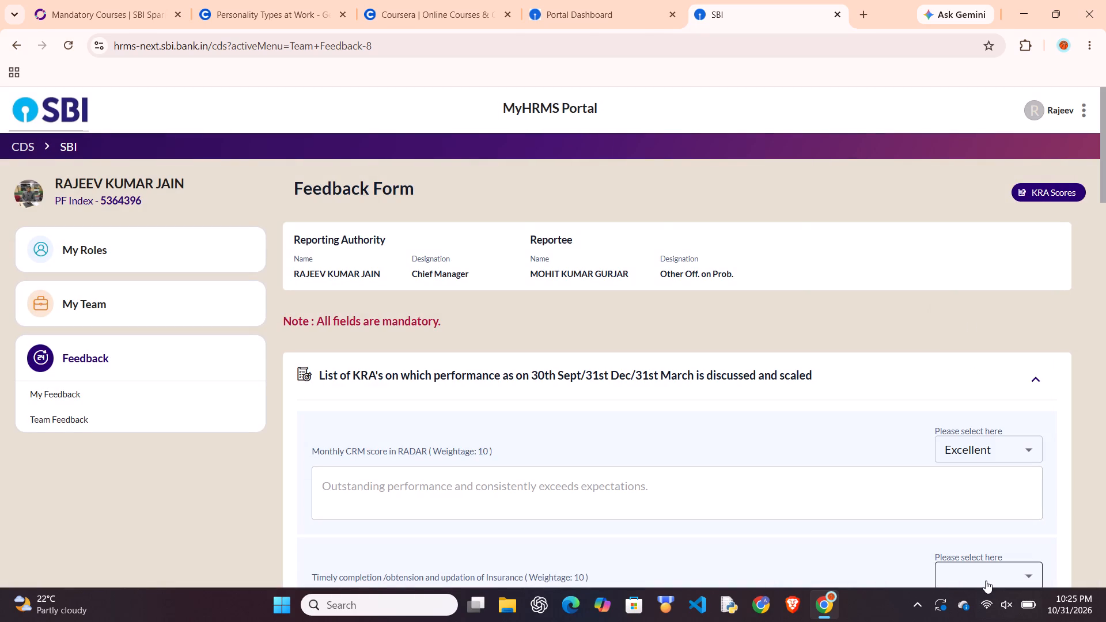
pyautogui.click(986, 581)
pyautogui.click(964, 456)
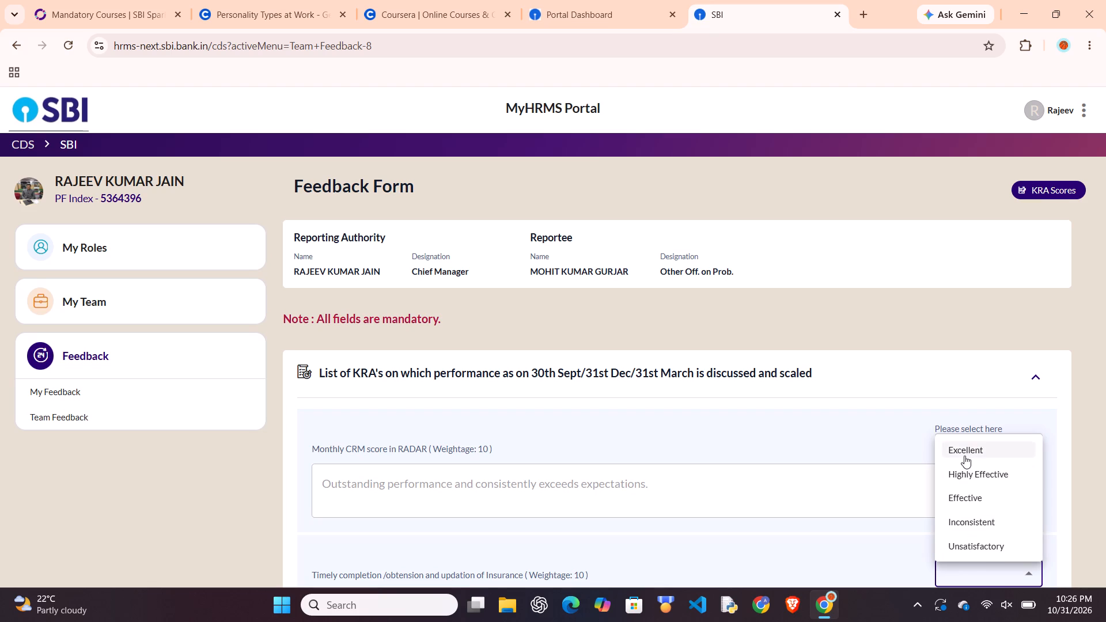
# Rate the CRA rating, Valuation of Securities and Stock Statement KRAs as Excellent.
pyautogui.press('Down')
pyautogui.press('Down')
pyautogui.press('Down')
pyautogui.press('Down')
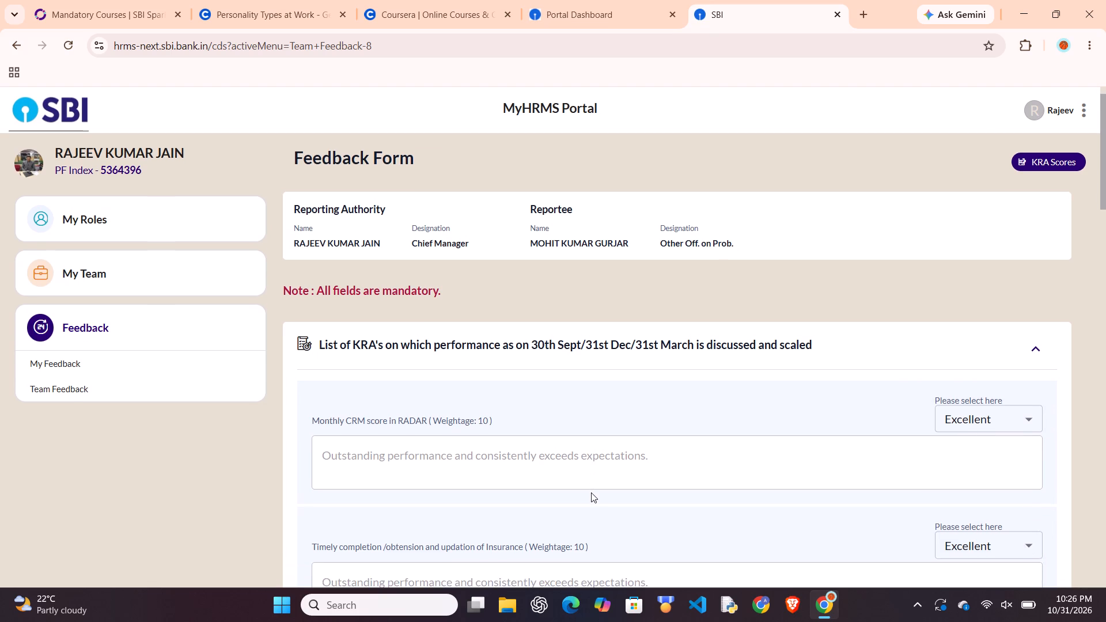
pyautogui.press('Down')
pyautogui.press('Down')
pyautogui.press('Down')
pyautogui.press('Down')
pyautogui.press('Down')
pyautogui.press('Down')
pyautogui.press('Down')
pyautogui.press('Down')
pyautogui.press('Down')
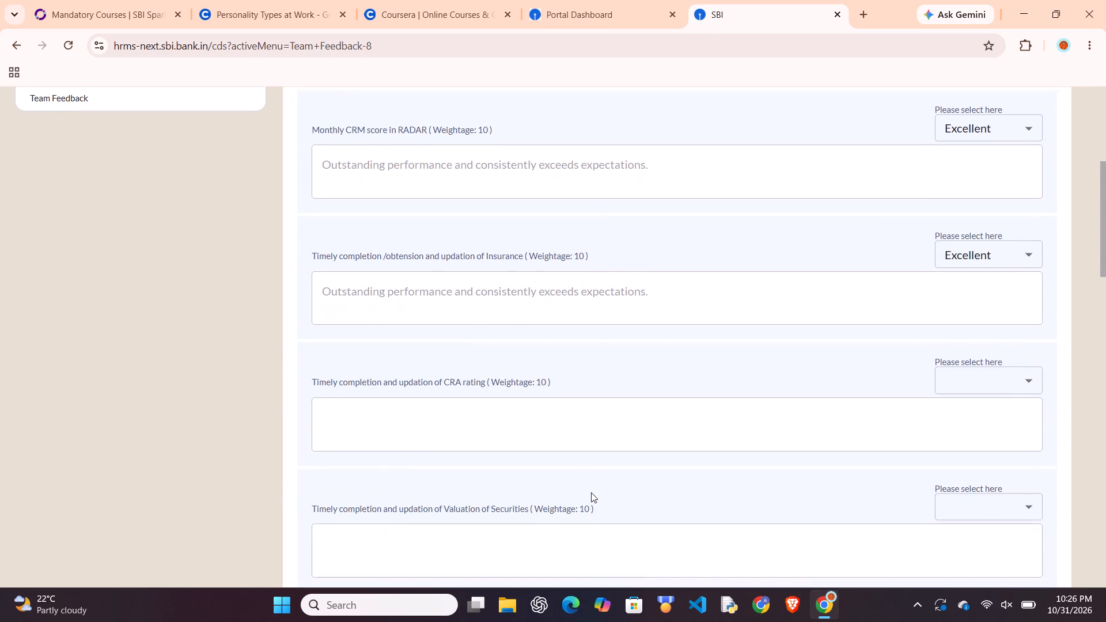
pyautogui.press('Down')
pyautogui.press('Down')
pyautogui.press('Down')
pyautogui.press('Down')
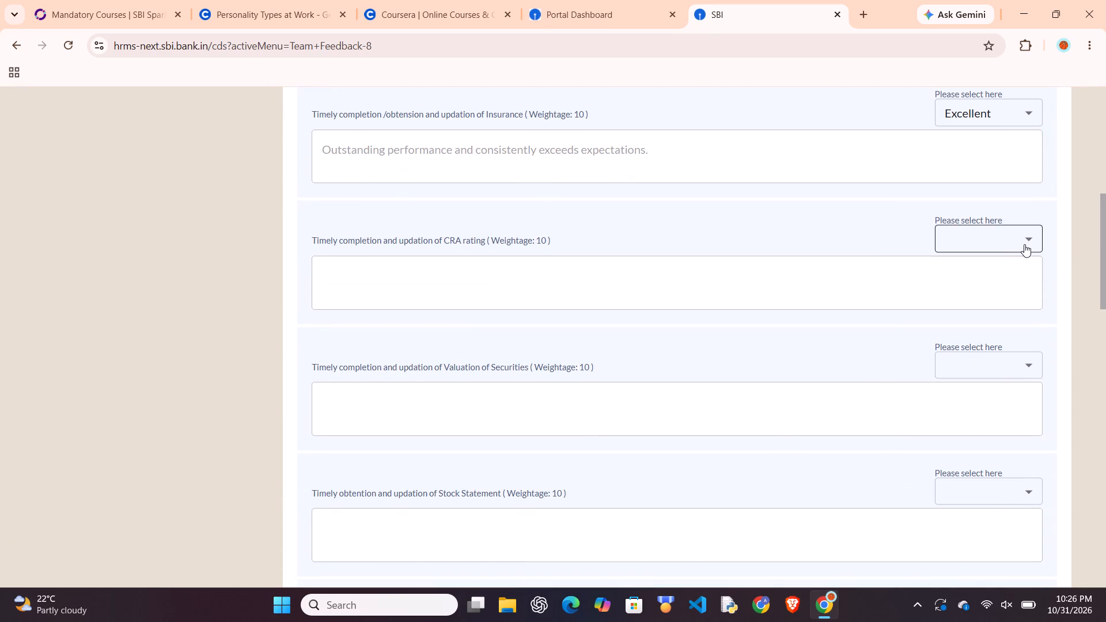
pyautogui.click(1019, 248)
pyautogui.click(971, 110)
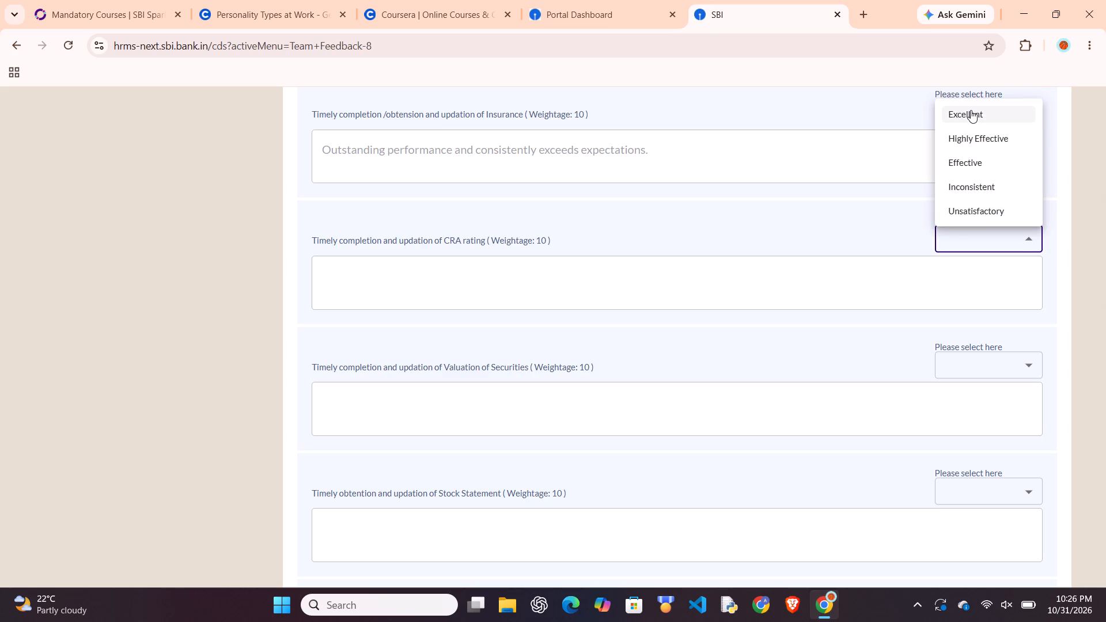
pyautogui.click(975, 373)
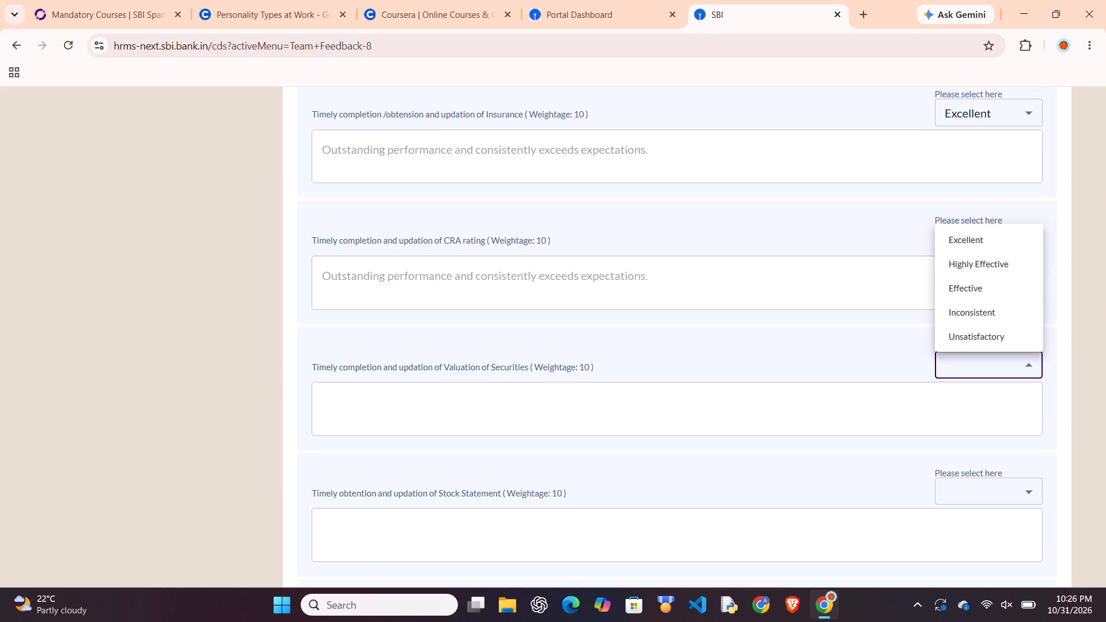
pyautogui.click(971, 238)
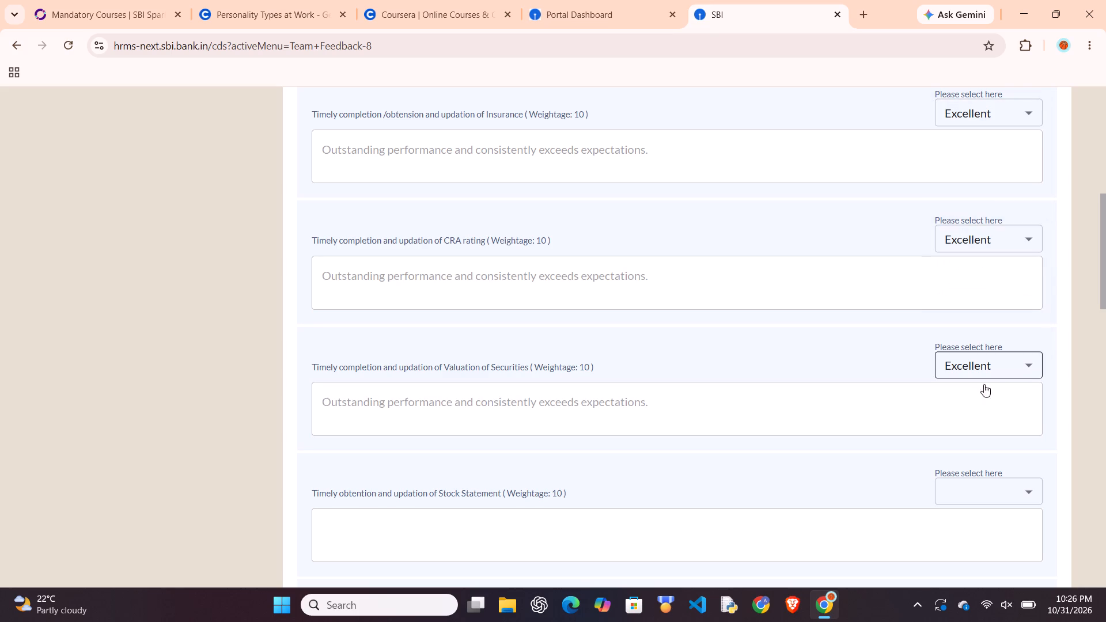
pyautogui.click(972, 487)
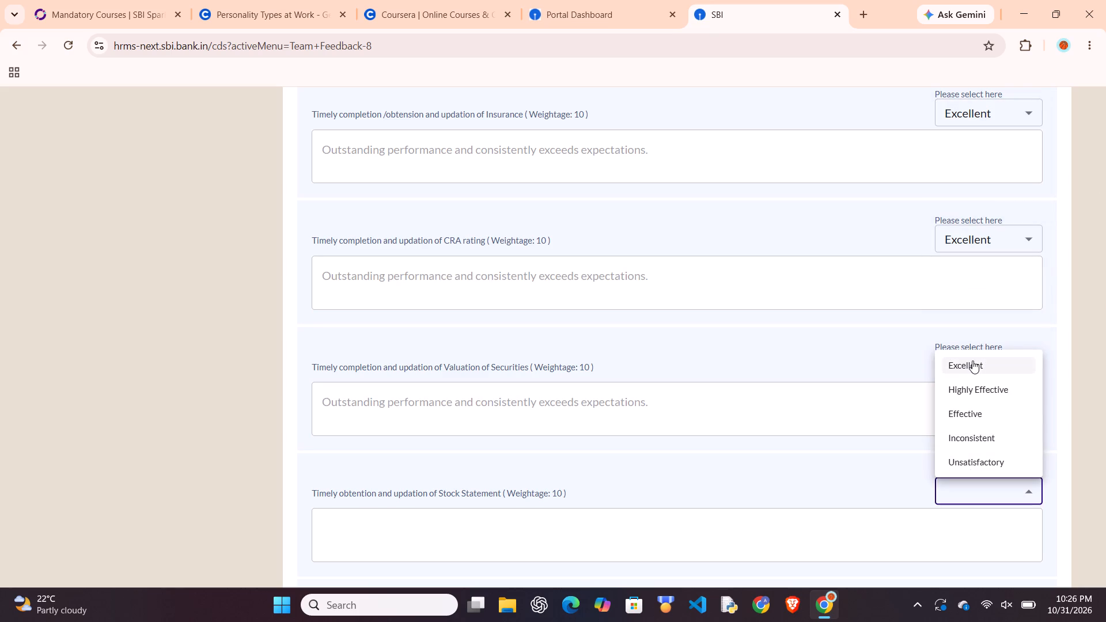
pyautogui.click(972, 361)
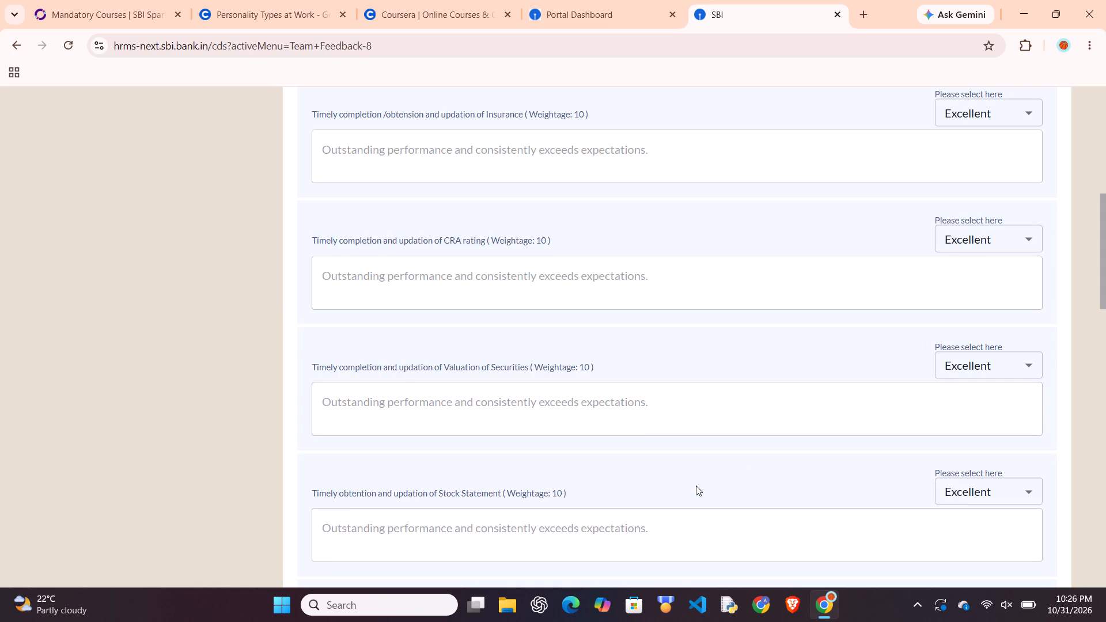
# Rate the Renewal of CC limits and % reduction in NPA KRAs as Excellent.
pyautogui.press('Down')
pyautogui.press('Down')
pyautogui.press('Down')
pyautogui.press('Down')
pyautogui.press('Down')
pyautogui.press('Down')
pyautogui.press('Down')
pyautogui.press('Down')
pyautogui.press('Down')
pyautogui.press('Down')
pyautogui.press('Down')
pyautogui.press('Down')
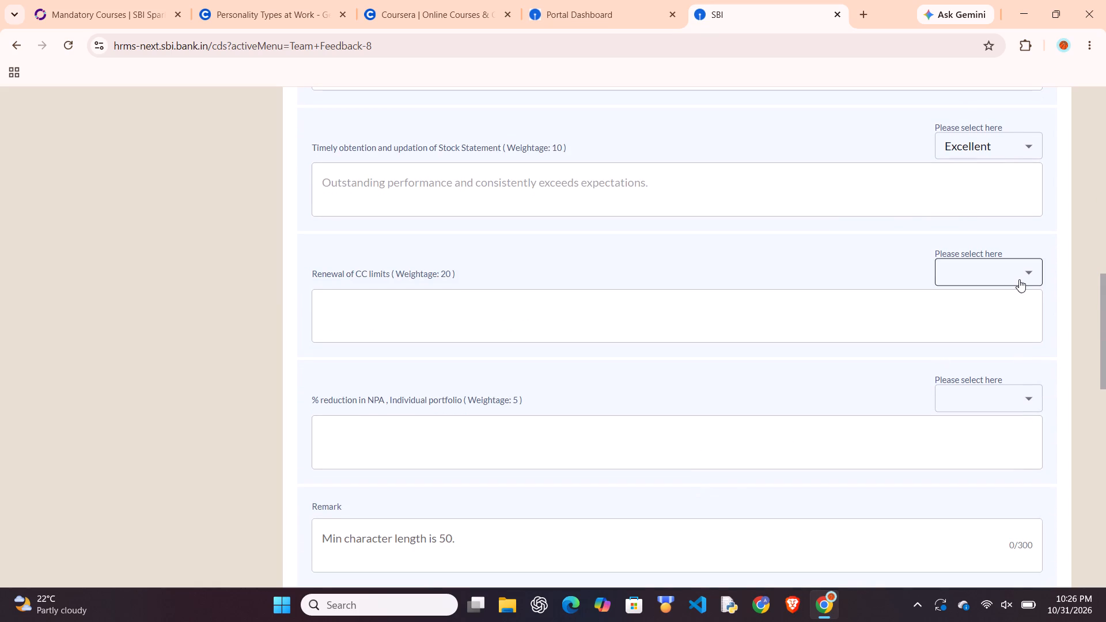
pyautogui.click(1019, 279)
pyautogui.click(969, 145)
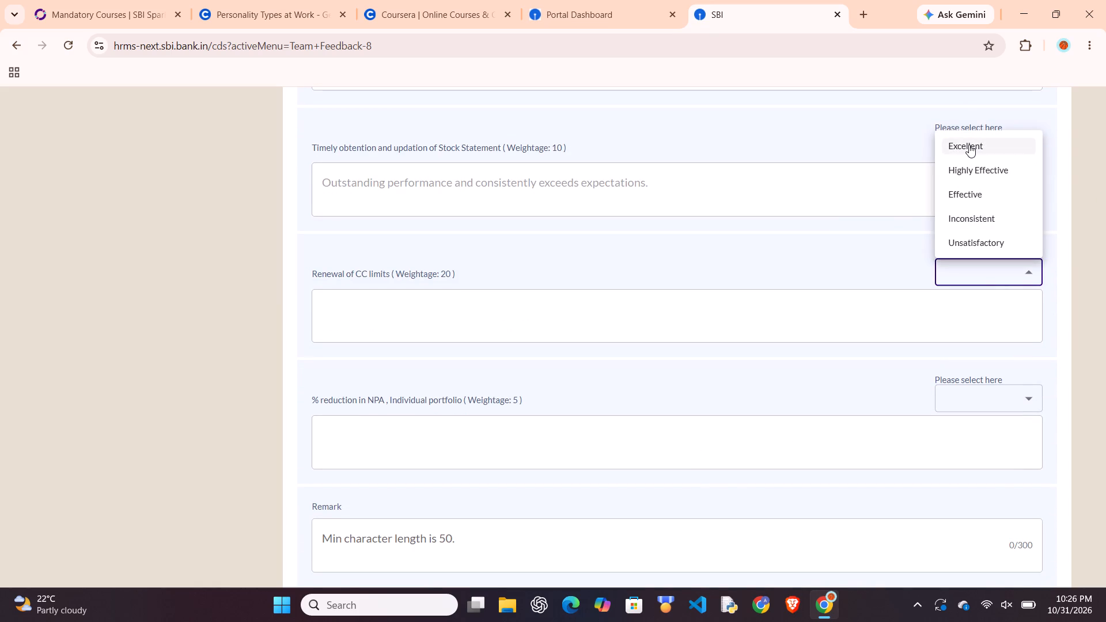
pyautogui.click(998, 395)
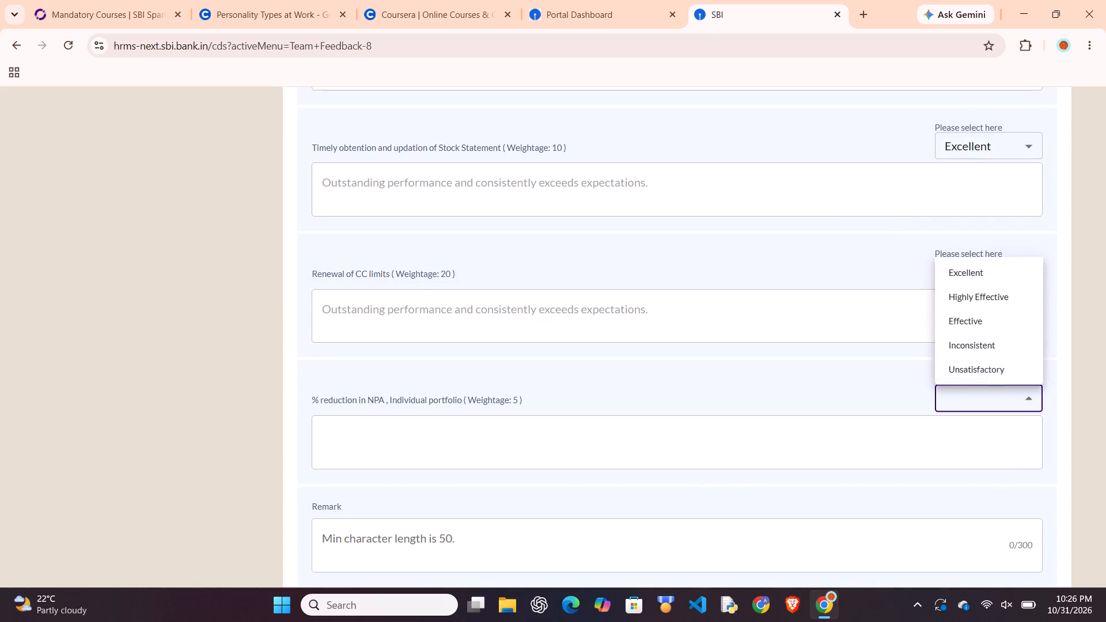
pyautogui.click(962, 274)
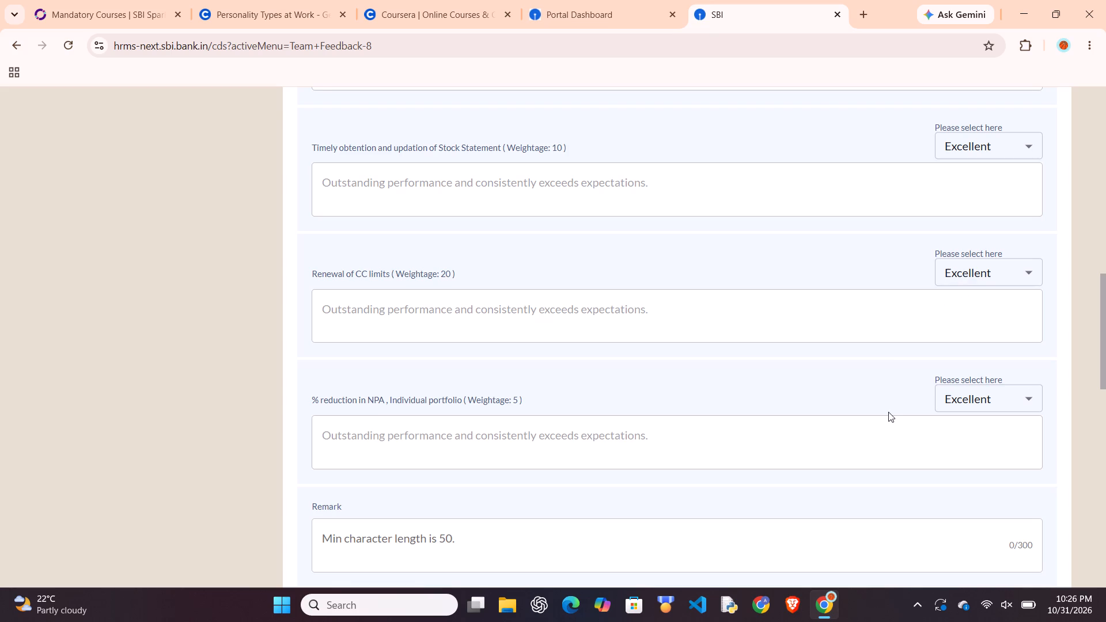
# Fill the KRA section's Remark with over 50 blank spaces followed by "excellent" to meet the 50-character minimum.
pyautogui.press('Down')
pyautogui.press('Down')
pyautogui.press('Down')
pyautogui.press('Down')
pyautogui.press('Down')
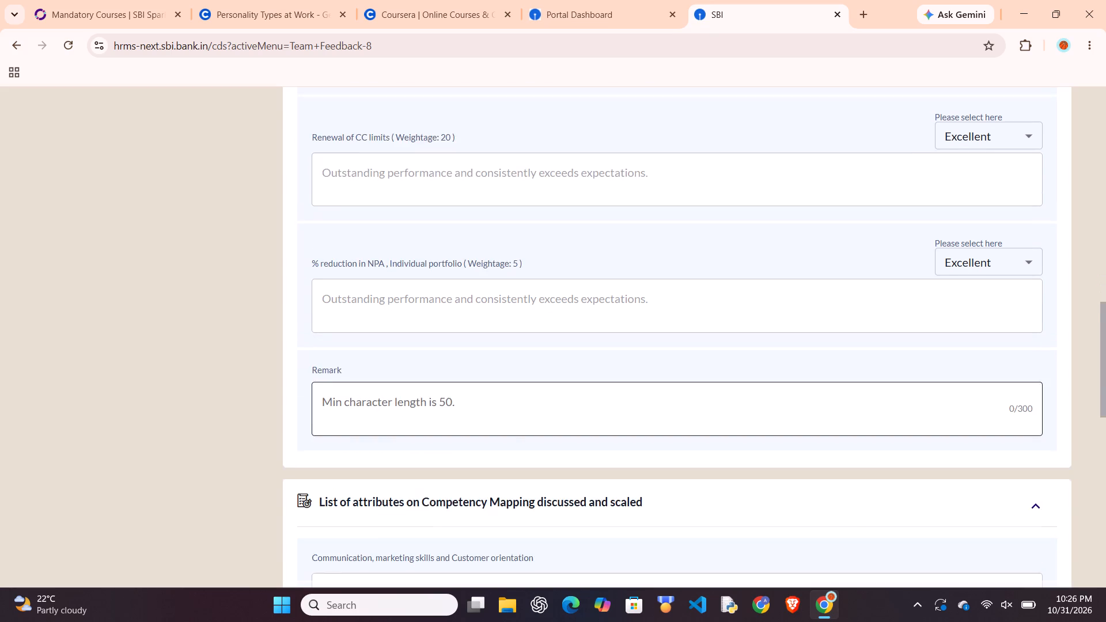
pyautogui.press('Down')
pyautogui.press('Down')
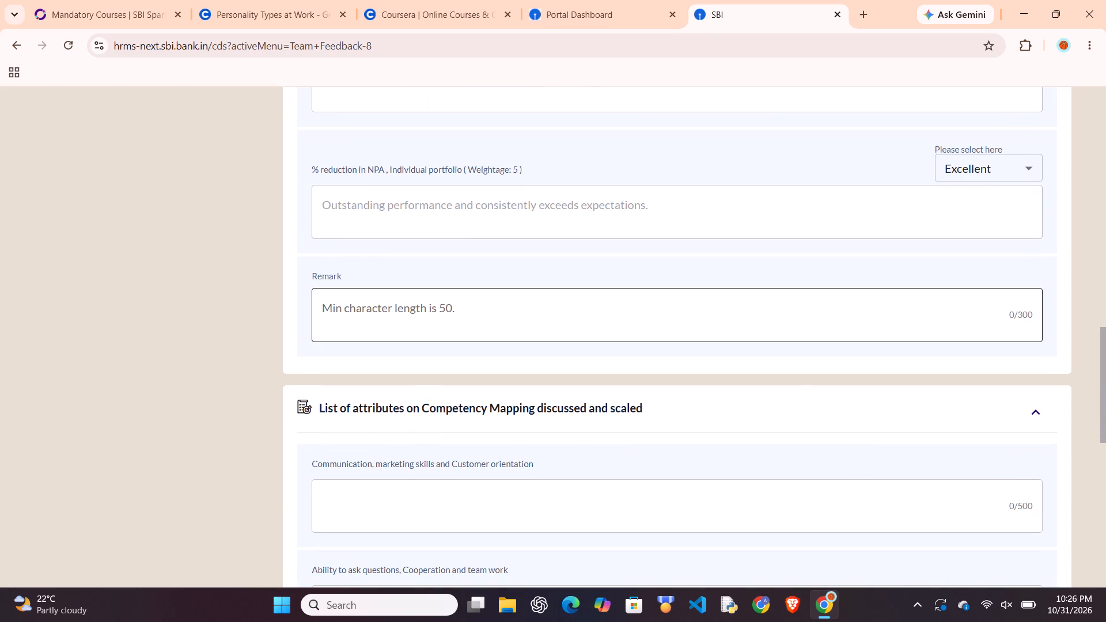
pyautogui.click(769, 306)
pyautogui.press('space')
pyautogui.press('space')
pyautogui.press('space')
pyautogui.press('space')
pyautogui.press('space')
pyautogui.press('space')
pyautogui.press('space')
pyautogui.press('space')
pyautogui.press('space')
pyautogui.press('space')
pyautogui.press('space')
pyautogui.press('space')
pyautogui.press('space')
pyautogui.press('space')
pyautogui.press('space')
pyautogui.press('space')
pyautogui.press('space')
pyautogui.press('space')
pyautogui.press('space')
pyautogui.press('space')
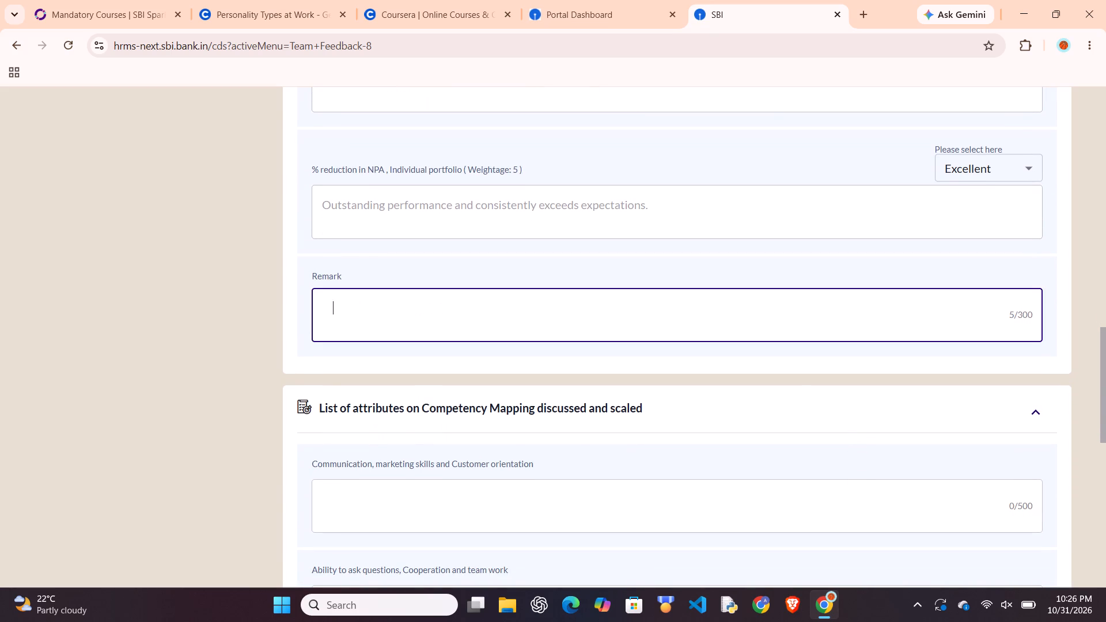
pyautogui.press('space')
pyautogui.press('space')
pyautogui.press('space')
pyautogui.hotkey('ctrl', 'v')
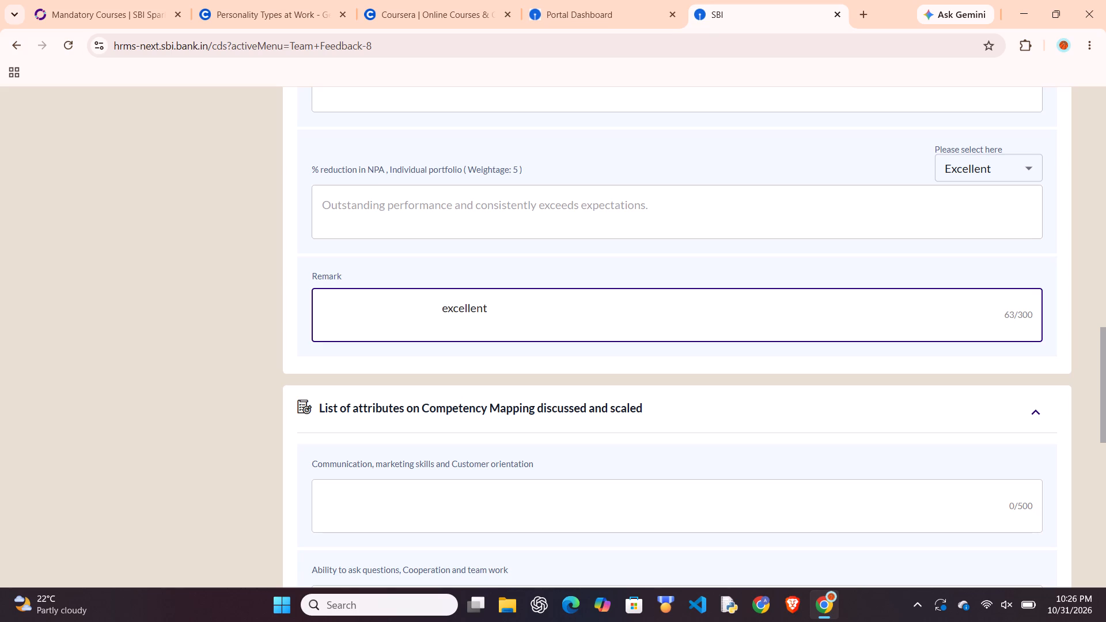
# Enter "excellent" for the communication, cooperation and team work, knowledge and initiative, and reliability competency attributes.
pyautogui.click(377, 504)
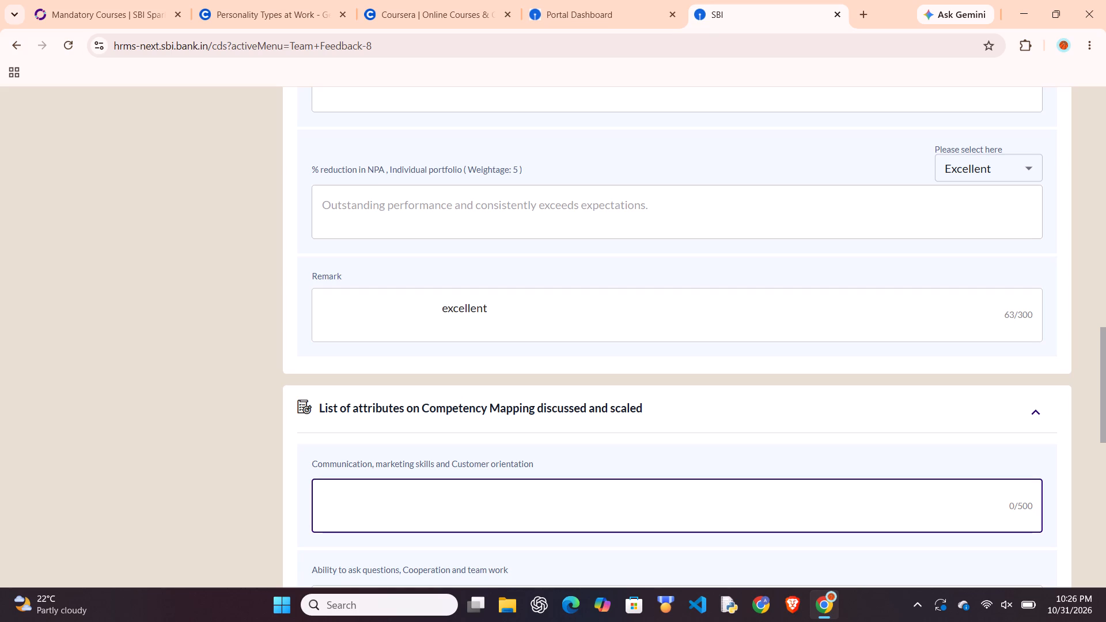
pyautogui.hotkey('ctrl', 'v')
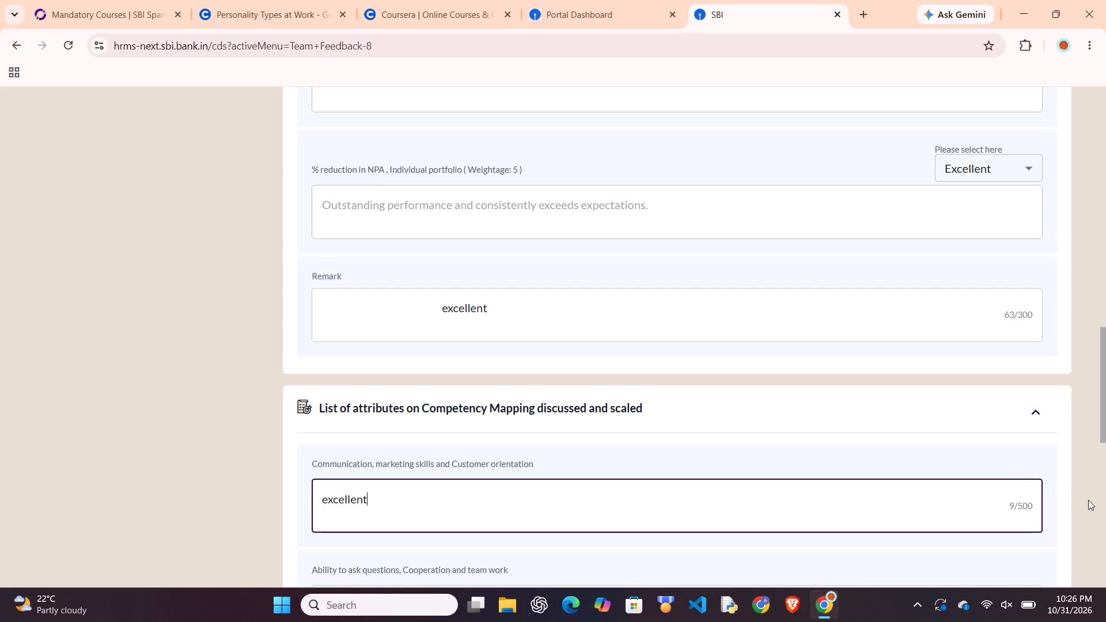
pyautogui.click(1097, 505)
pyautogui.press('Down')
pyautogui.press('Down')
pyautogui.press('Down')
pyautogui.press('Down')
pyautogui.press('Down')
pyautogui.press('Down')
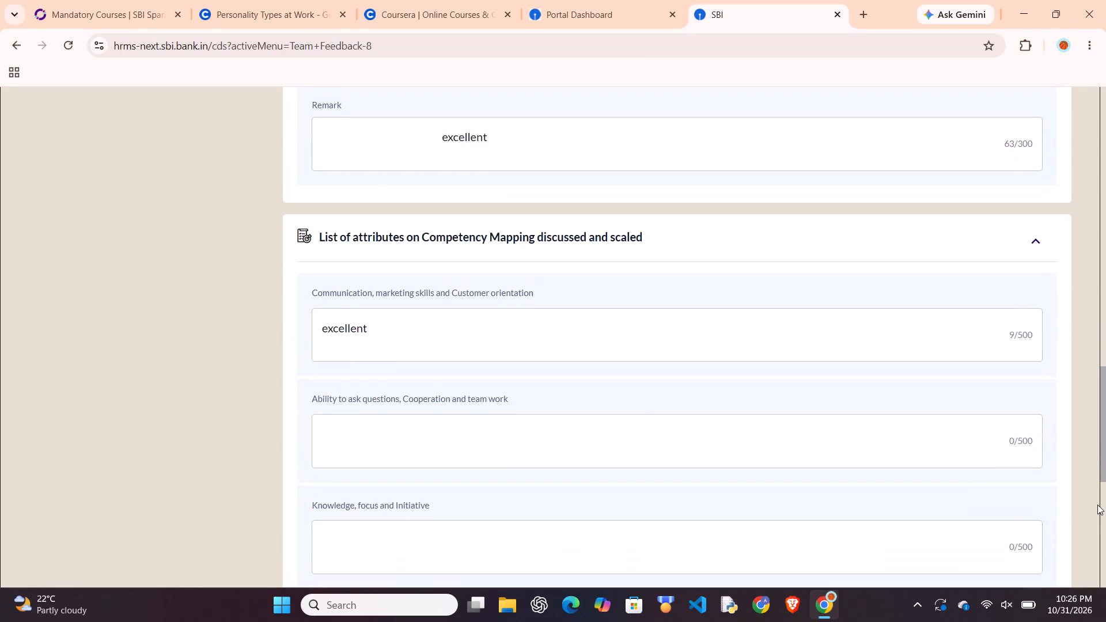
pyautogui.press('Down')
pyautogui.press('Down')
pyautogui.press('Down')
pyautogui.press('Down')
pyautogui.press('Down')
pyautogui.press('Down')
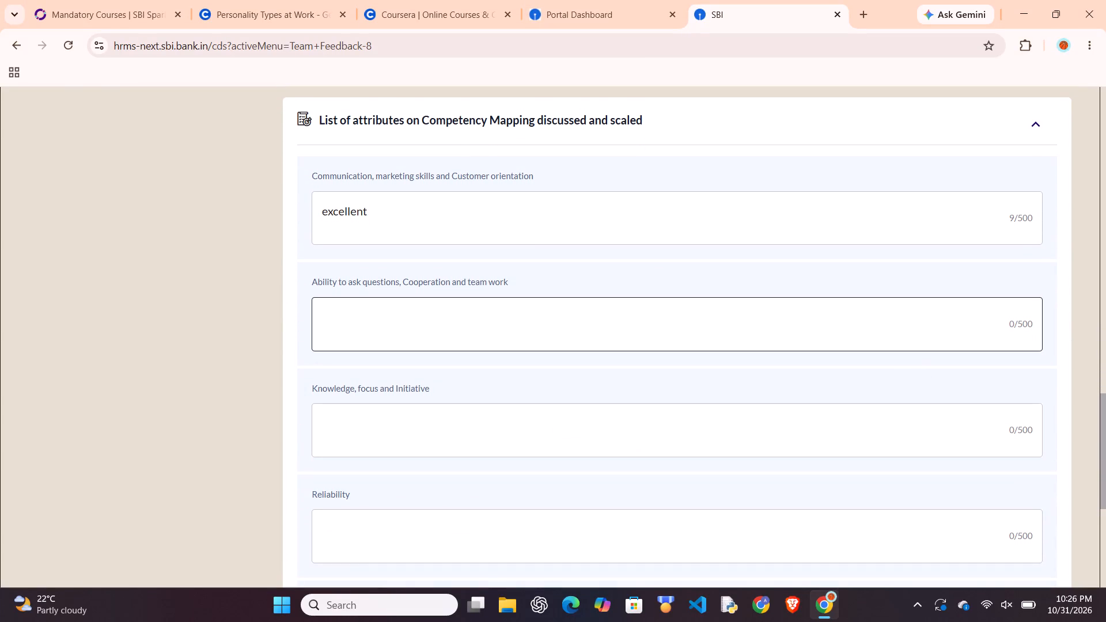
pyautogui.click(865, 329)
pyautogui.hotkey('ctrl', 'v')
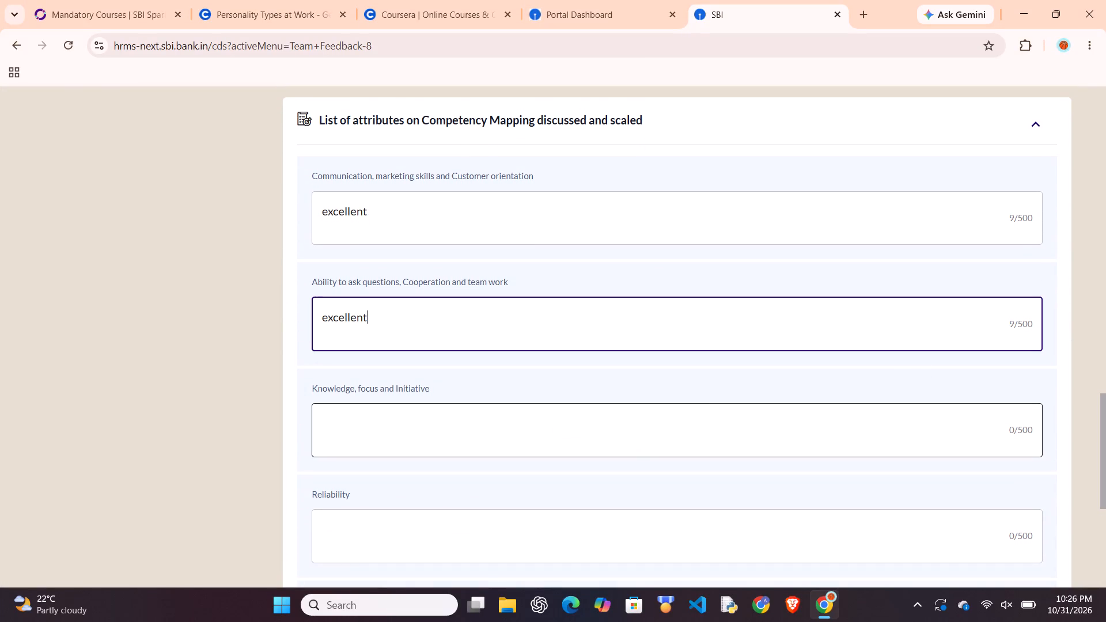
pyautogui.click(702, 420)
pyautogui.hotkey('ctrl', 'v')
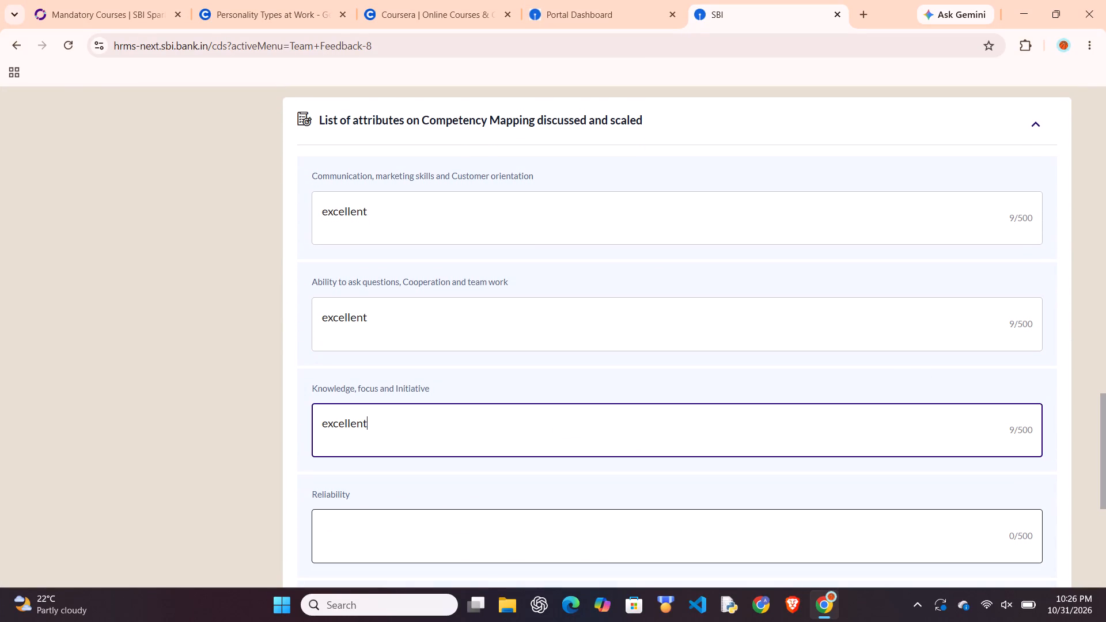
pyautogui.click(573, 525)
pyautogui.hotkey('ctrl', 'v')
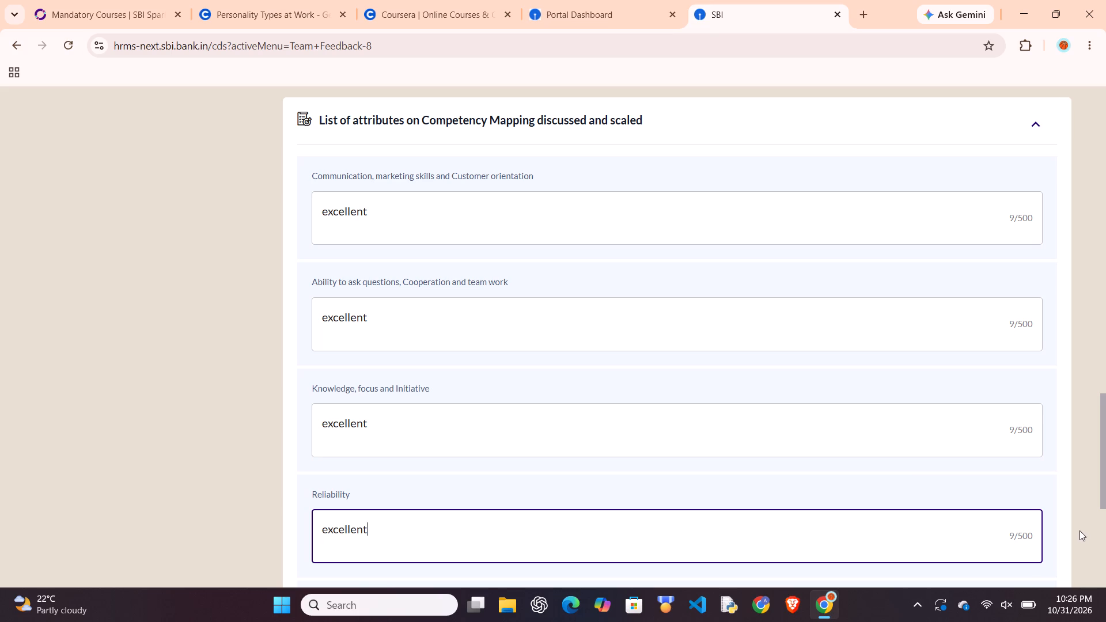
# Enter "excellent" for the Decision making, Execution and Productivity competency attribute.
pyautogui.press('Down')
pyautogui.press('Down')
pyautogui.press('Down')
pyautogui.press('Down')
pyautogui.press('Down')
pyautogui.press('Down')
pyautogui.press('Down')
pyautogui.press('Down')
pyautogui.press('Down')
pyautogui.press('Down')
pyautogui.press('Down')
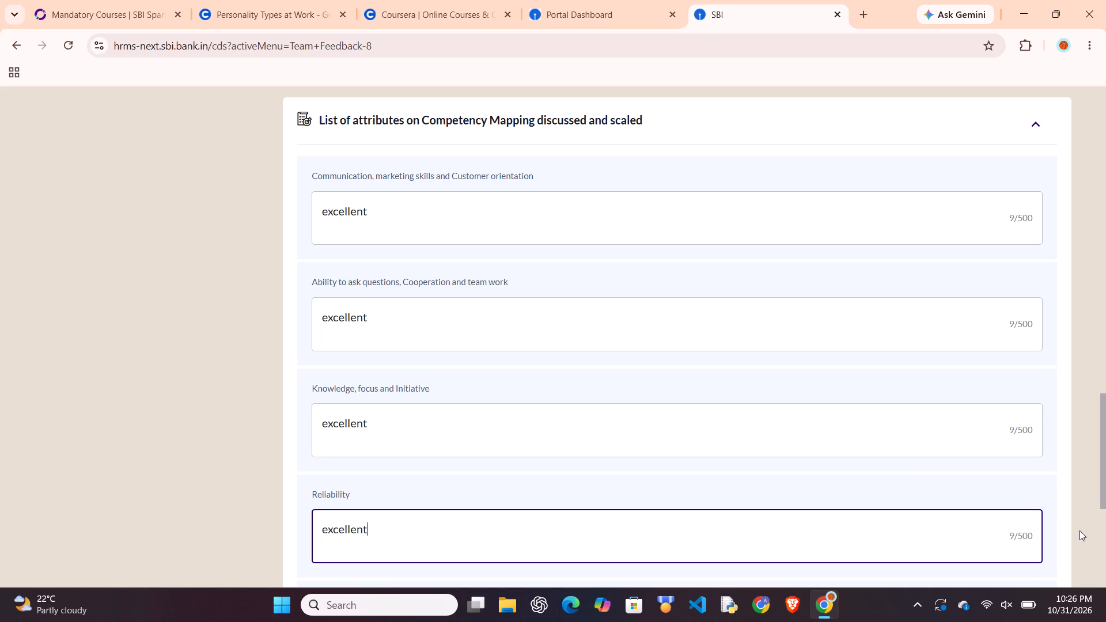
pyautogui.click(1080, 530)
pyautogui.press('Down')
pyautogui.press('Down')
pyautogui.press('Down')
pyautogui.press('Down')
pyautogui.press('Down')
pyautogui.press('Down')
pyautogui.press('Down')
pyautogui.press('Down')
pyautogui.press('Down')
pyautogui.press('Down')
pyautogui.press('Down')
pyautogui.press('Down')
pyautogui.press('Down')
pyautogui.press('Down')
pyautogui.press('Down')
pyautogui.press('Down')
pyautogui.press('Down')
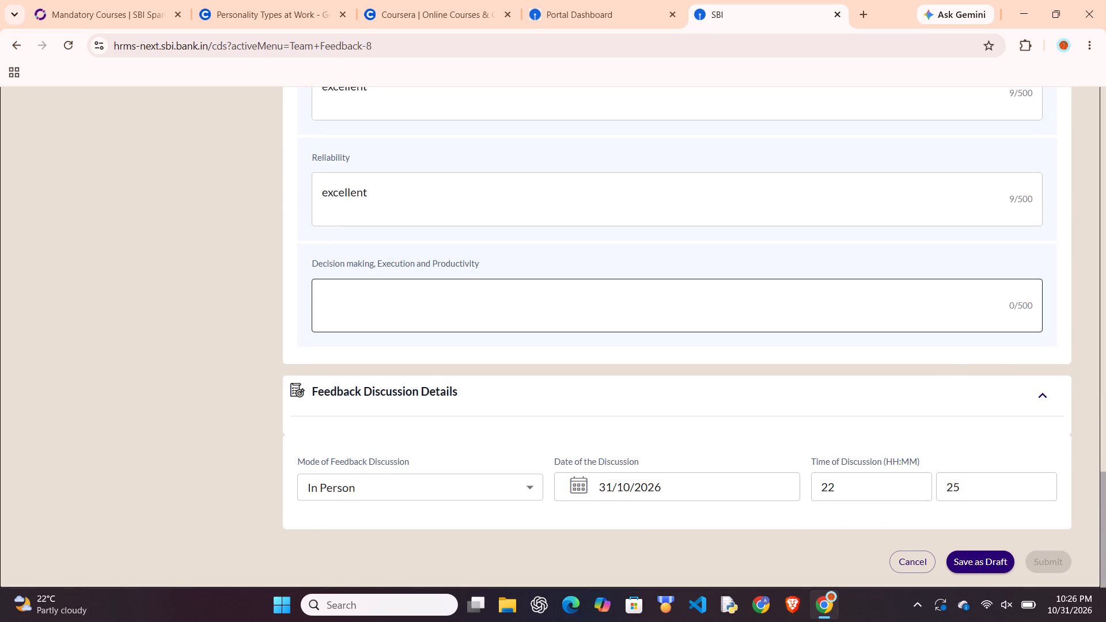
pyautogui.click(921, 311)
pyautogui.hotkey('ctrl', 'v')
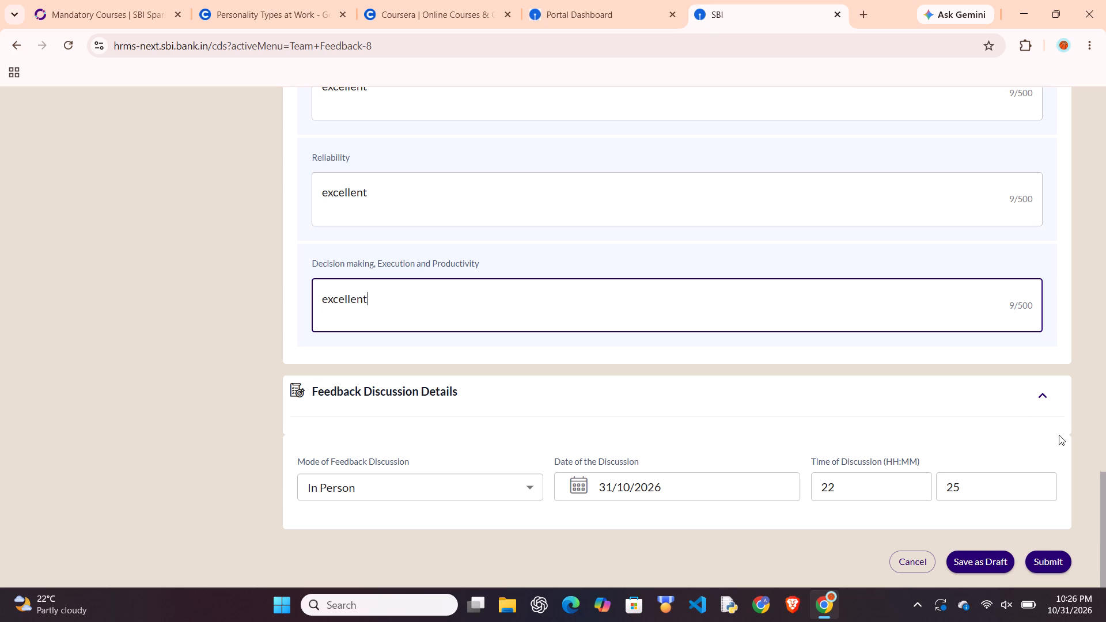
# Submit the completed feedback form and confirm the submission.
pyautogui.click(1045, 567)
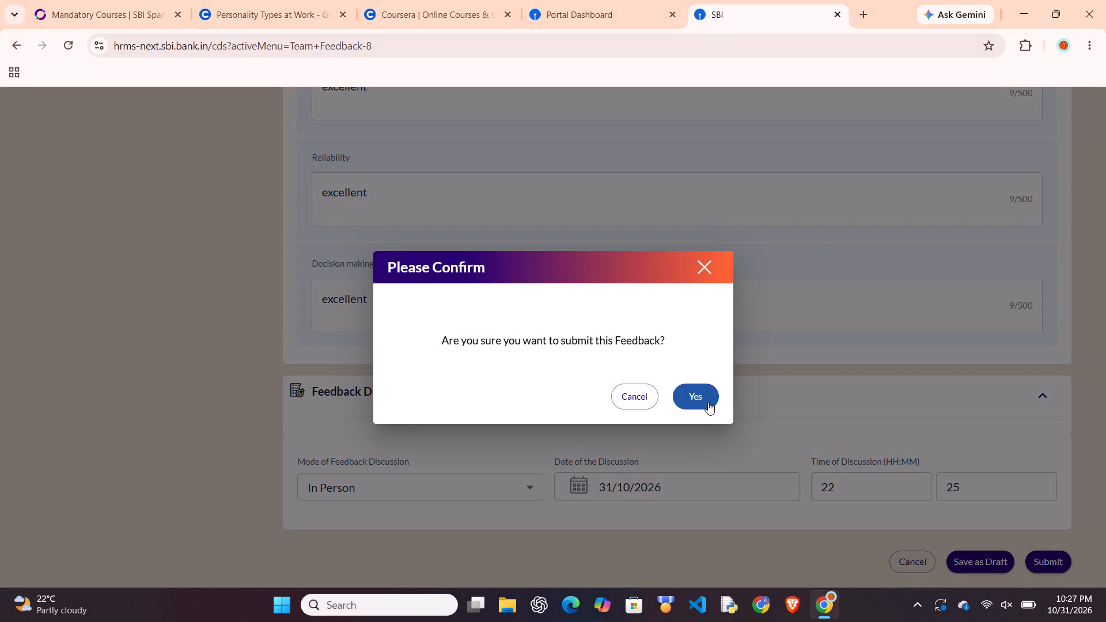
pyautogui.click(708, 402)
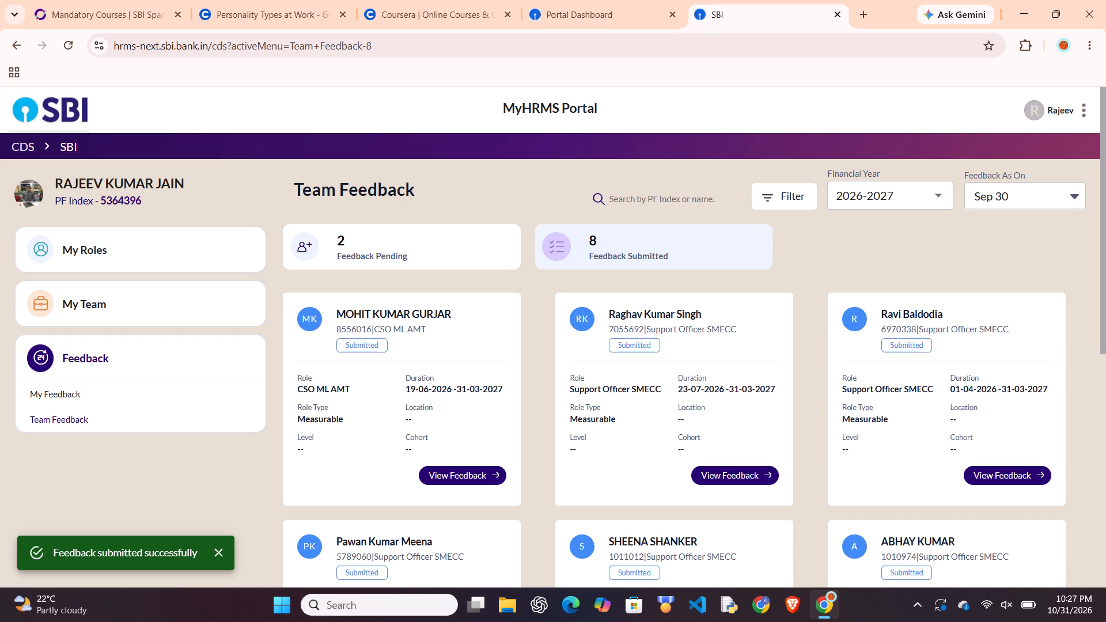
# From the pending feedback list, open the feedback form of the Support Staff SMECC member whose duration starts on 01-04-2026.
pyautogui.click(369, 257)
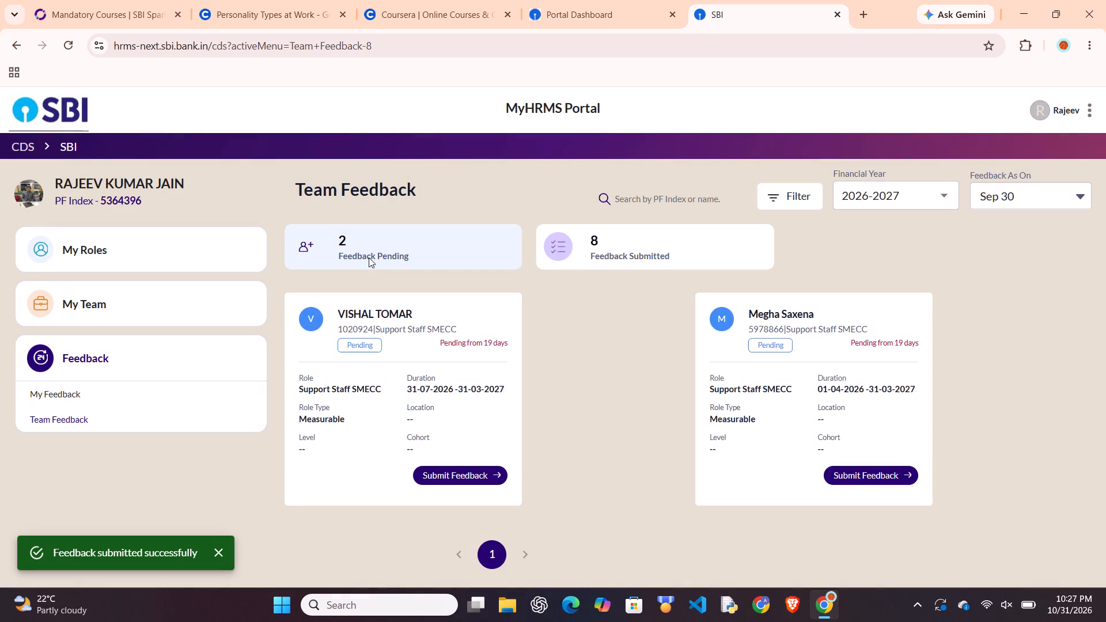
pyautogui.click(871, 466)
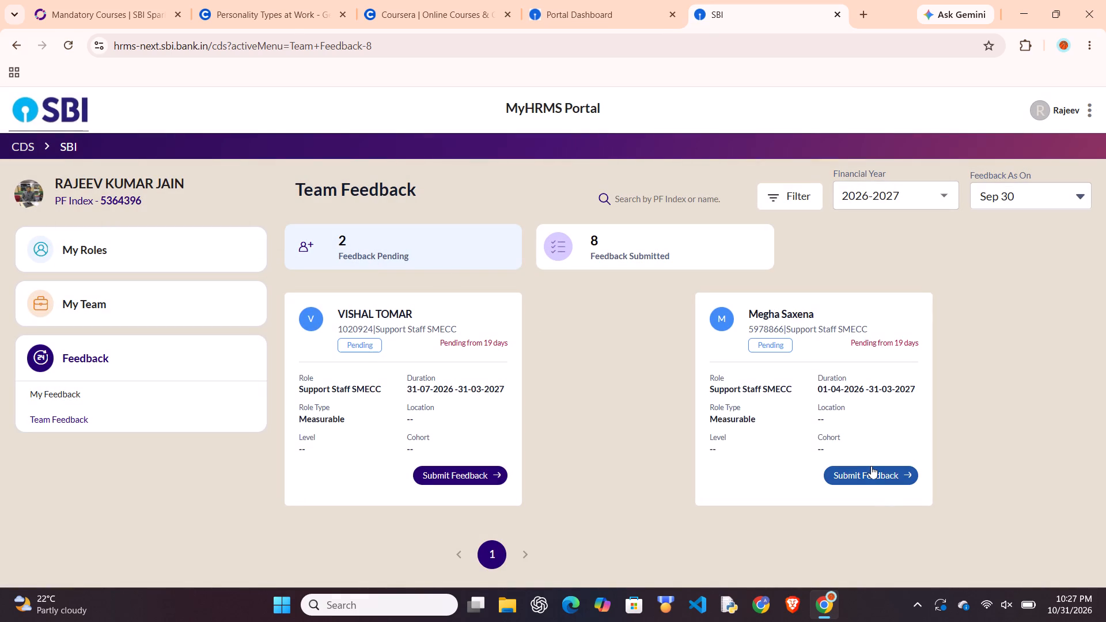
# Open the pending Support Staff SMECC feedback form starting 01-04-2026 and examine its KRA, competency mapping and discussion details sections.
pyautogui.click(871, 466)
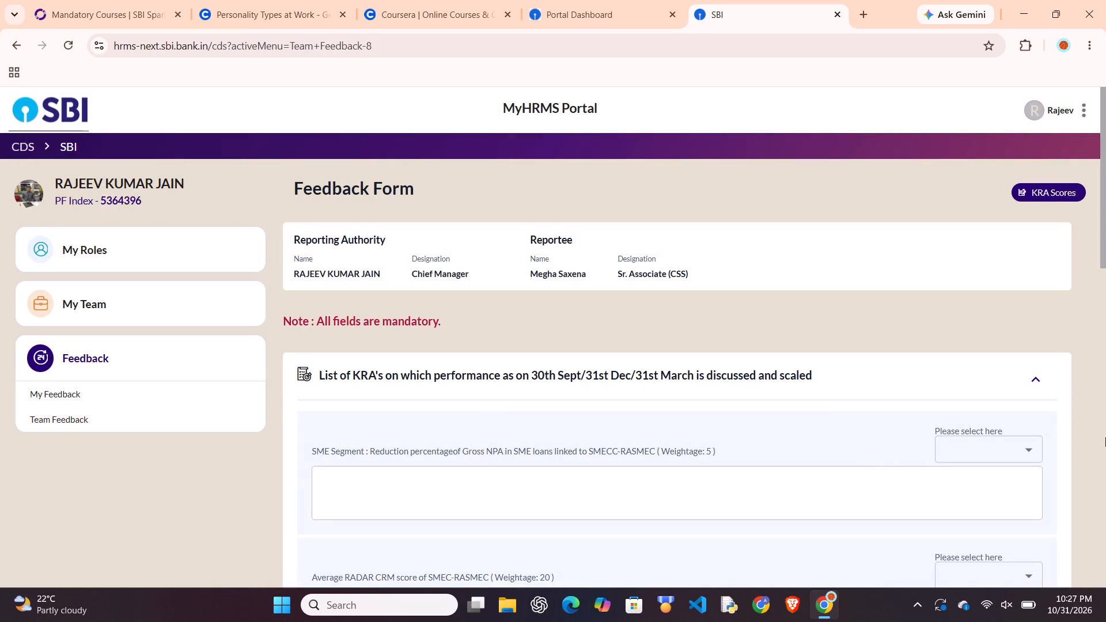
pyautogui.click(1105, 437)
pyautogui.click(1105, 437)
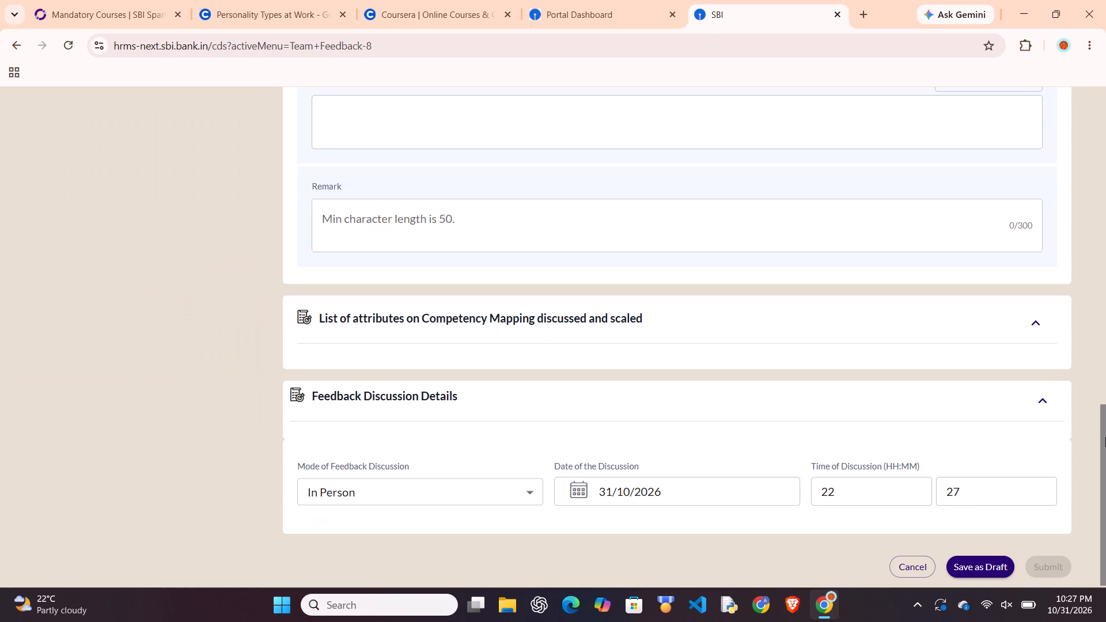
pyautogui.click(1024, 329)
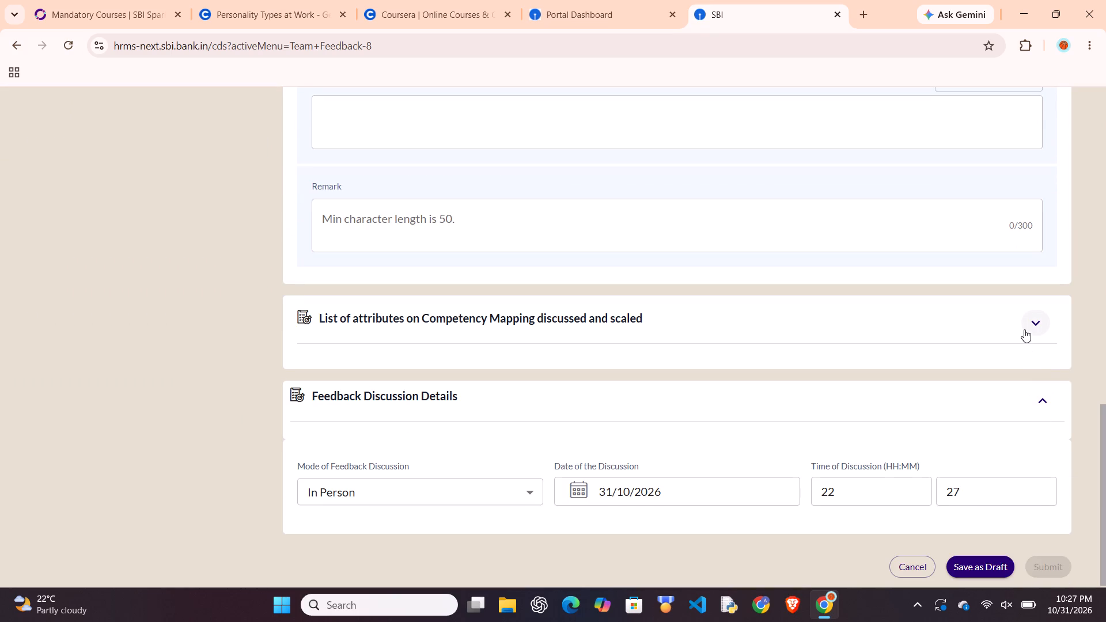
pyautogui.click(1024, 329)
pyautogui.click(1088, 138)
pyautogui.tripleClick(1104, 188)
pyautogui.click(1104, 188)
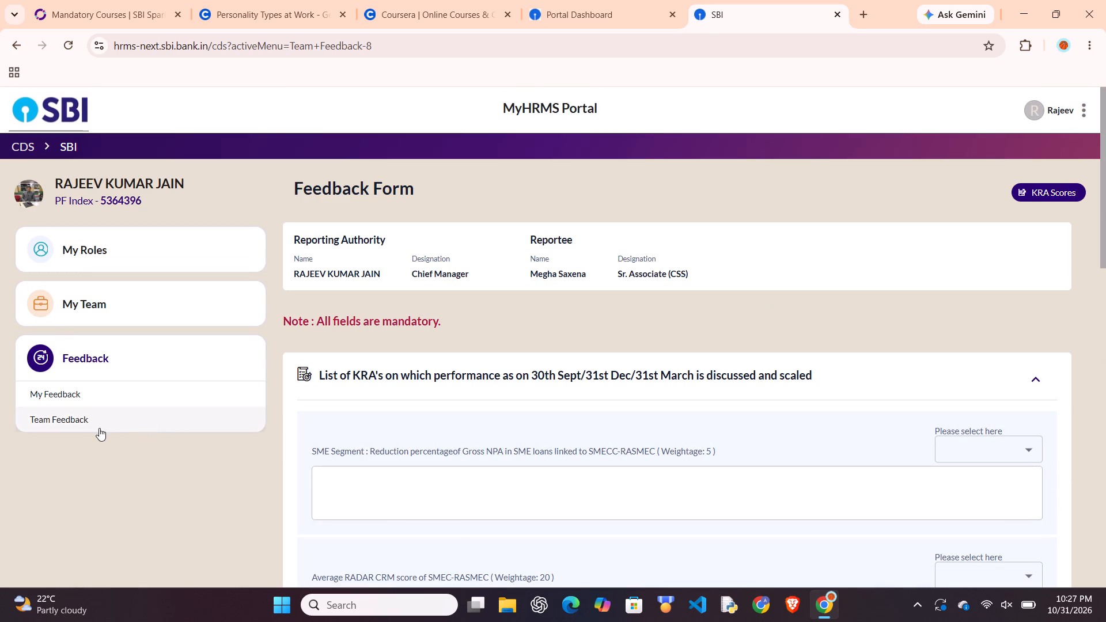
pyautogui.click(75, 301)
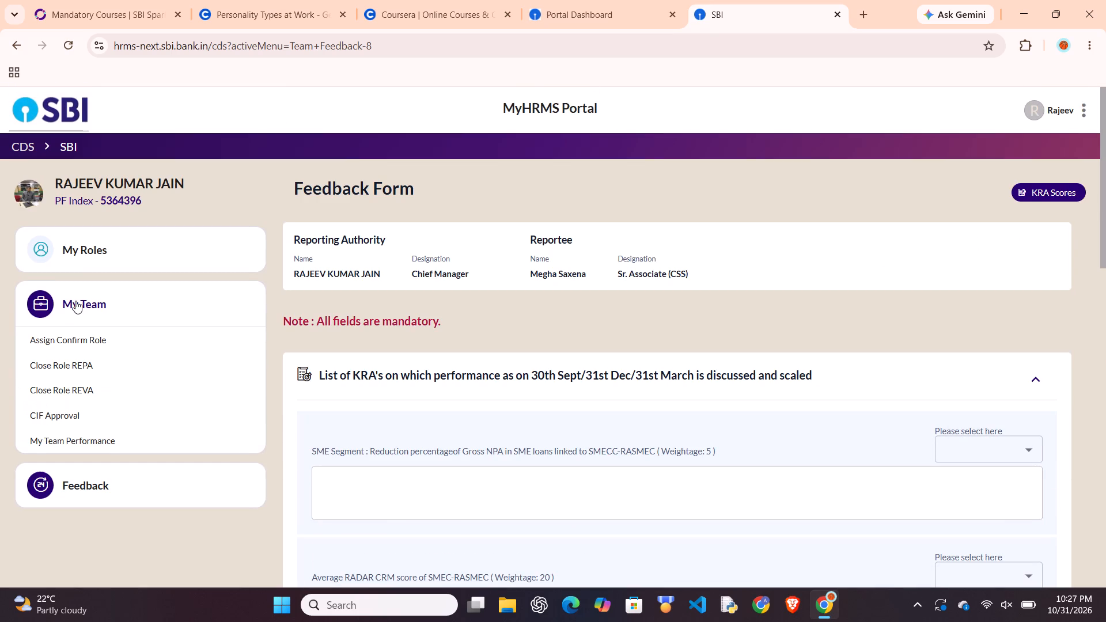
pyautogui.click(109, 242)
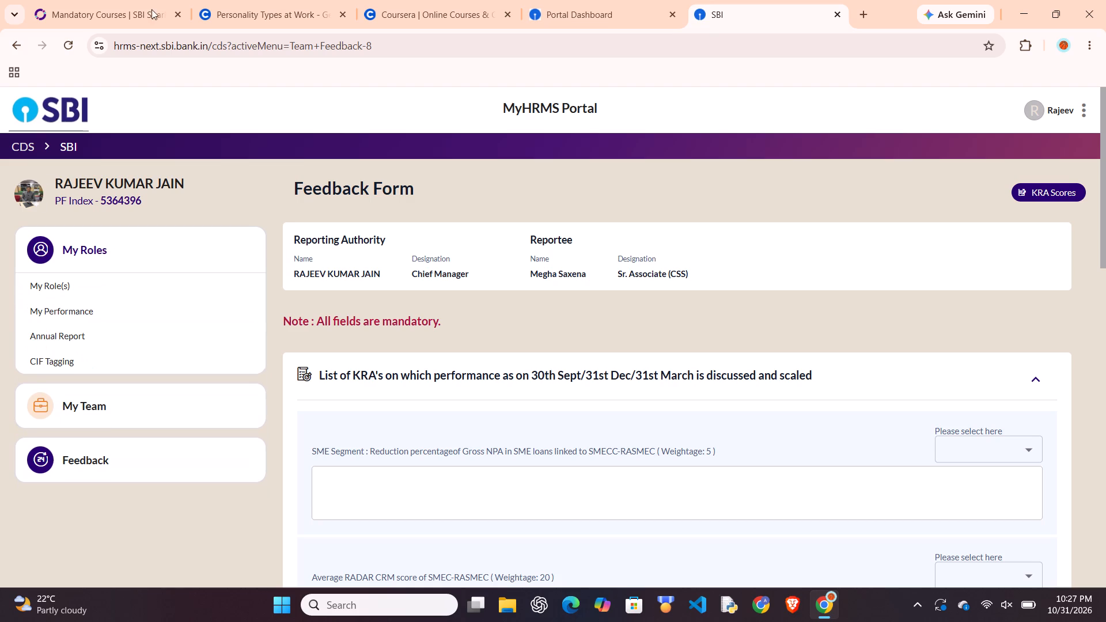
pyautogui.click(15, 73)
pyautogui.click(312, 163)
# Close the HRMS feedback form, the Portal Dashboard and both Coursera pages, leaving only the SBI Spark Mandatory Courses page open.
pyautogui.click(837, 13)
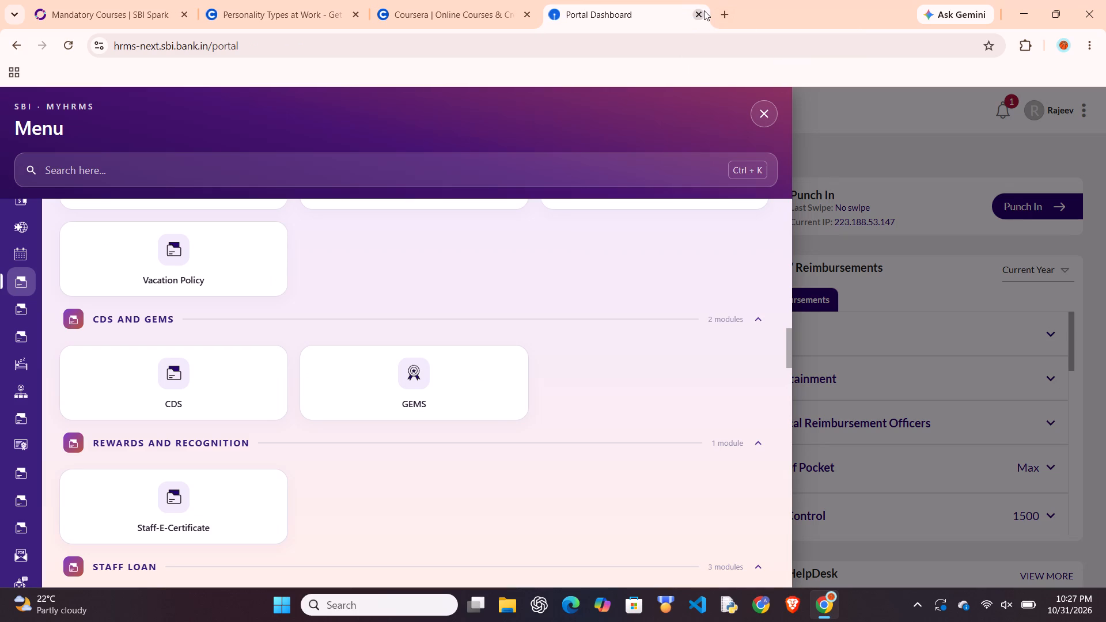
pyautogui.click(704, 10)
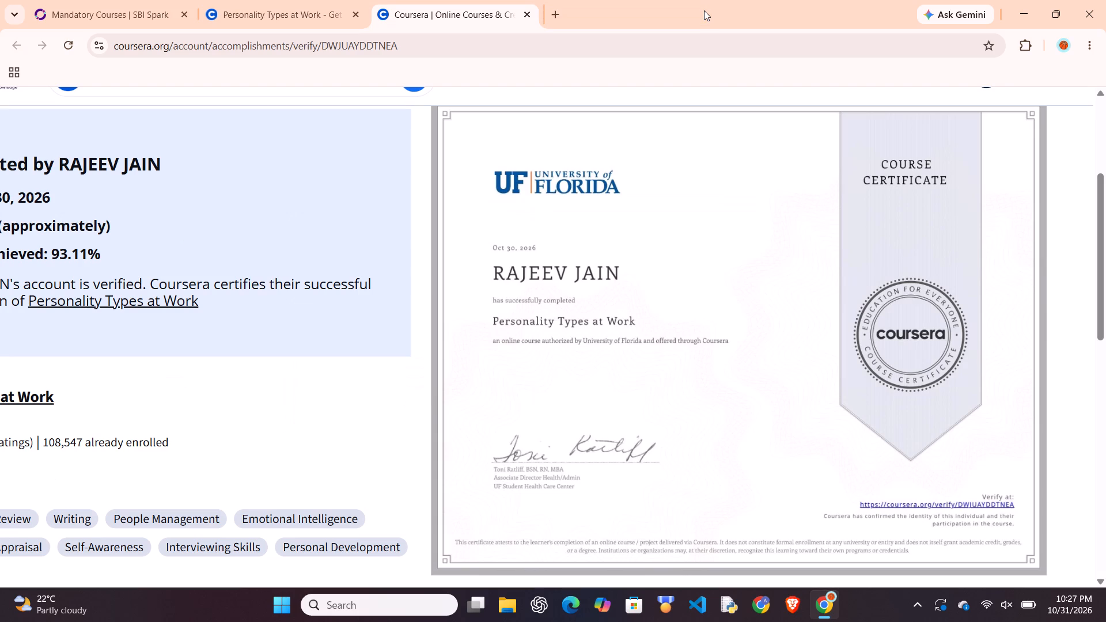
pyautogui.click(527, 13)
pyautogui.click(527, 13)
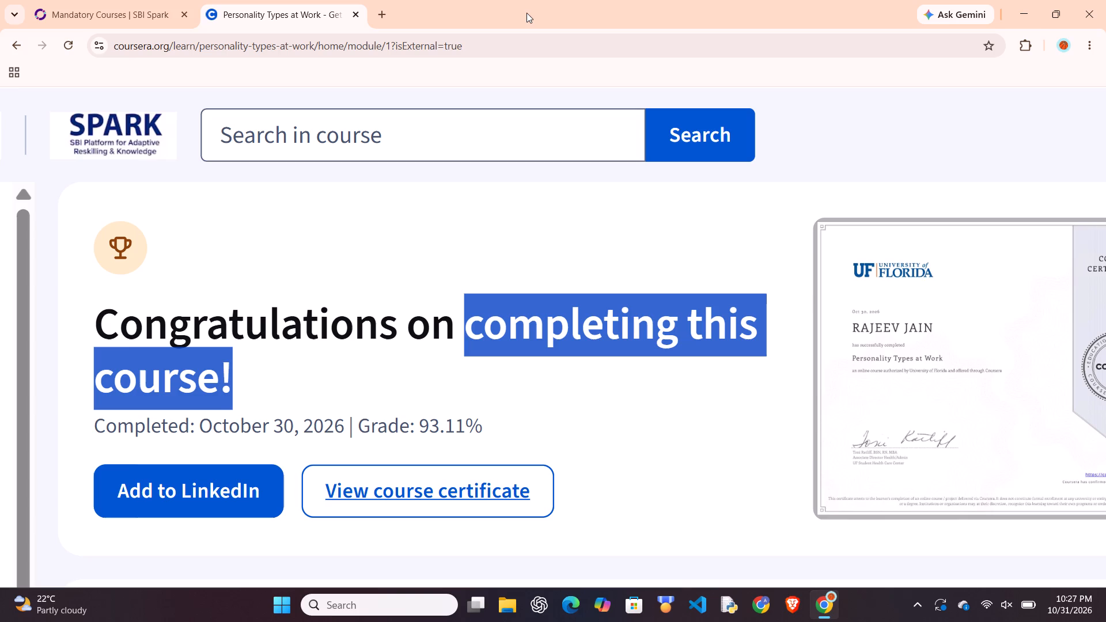
pyautogui.click(361, 14)
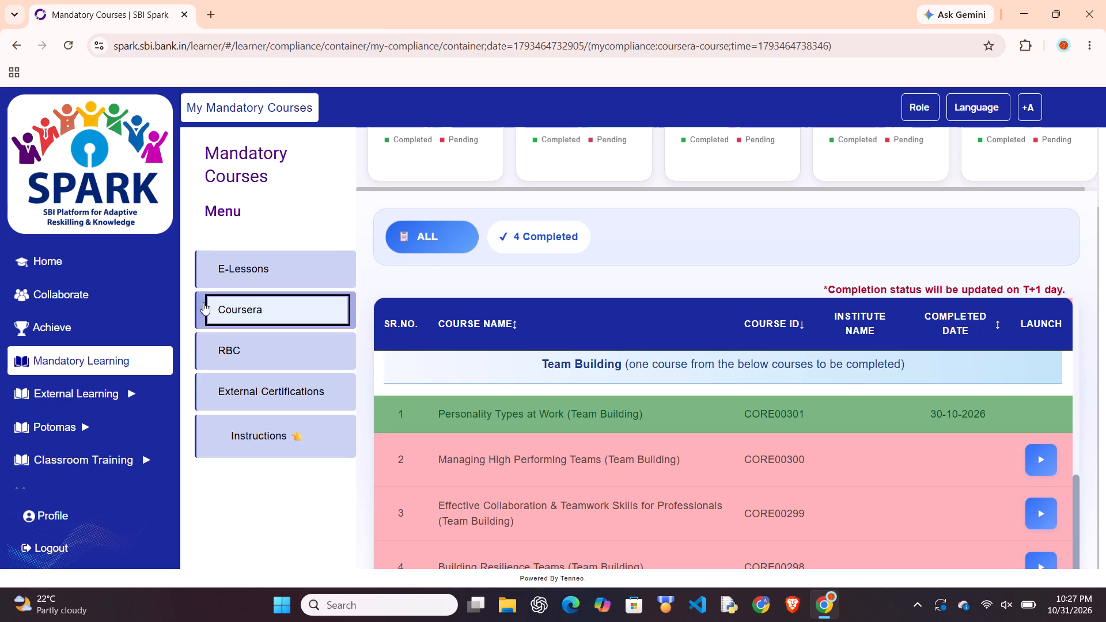
# Examine the RBC and E-Lessons sections of the mandatory courses and the completion charts for each category.
pyautogui.click(240, 359)
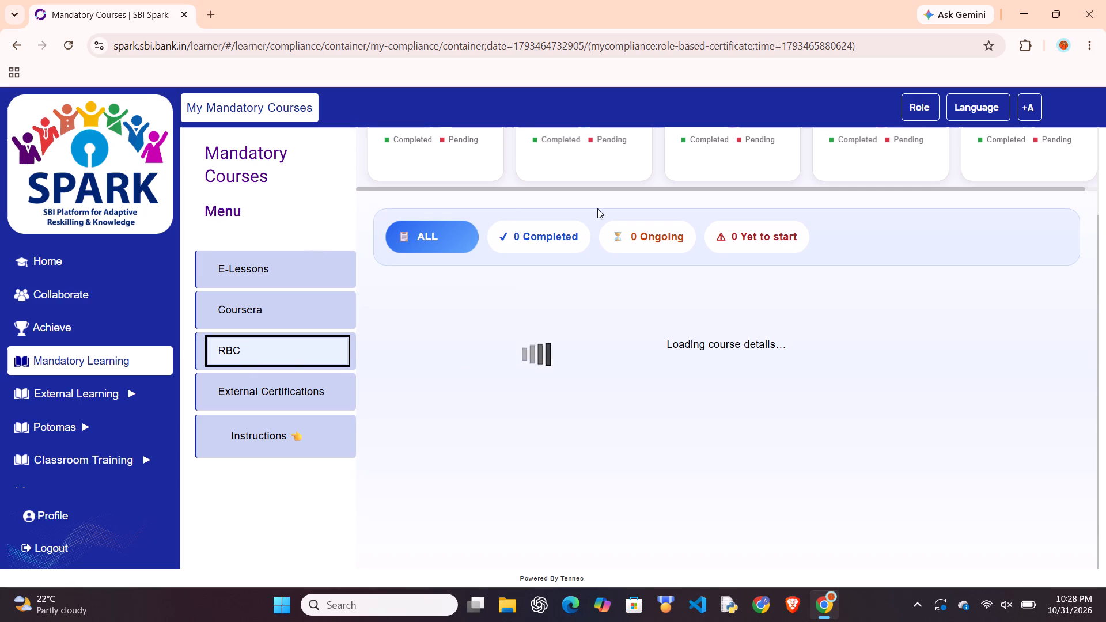
pyautogui.click(263, 272)
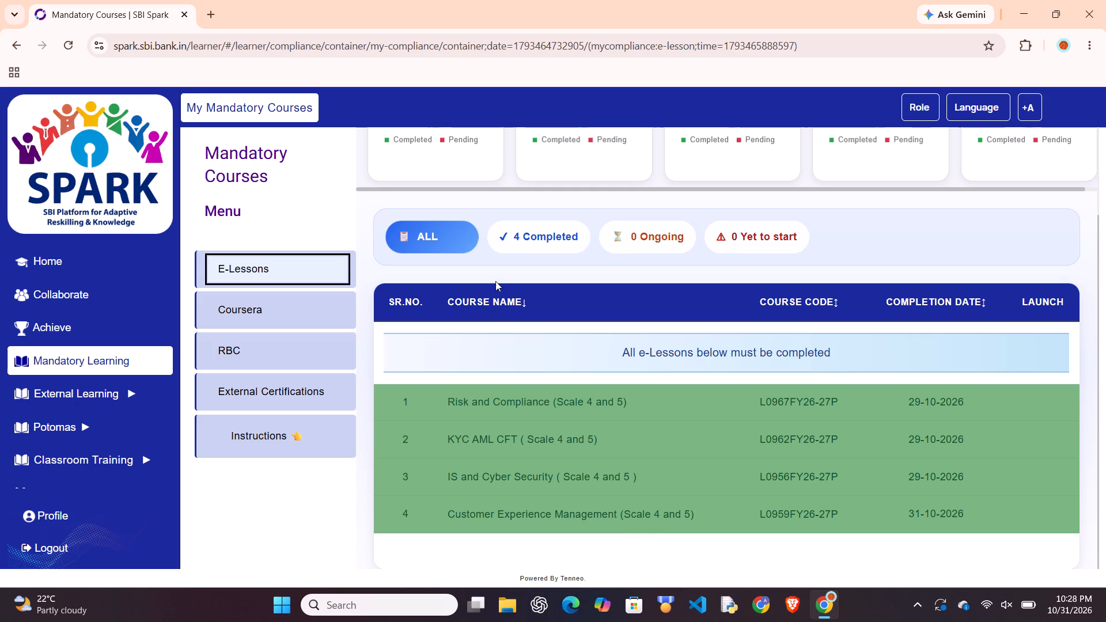
pyautogui.click(1105, 169)
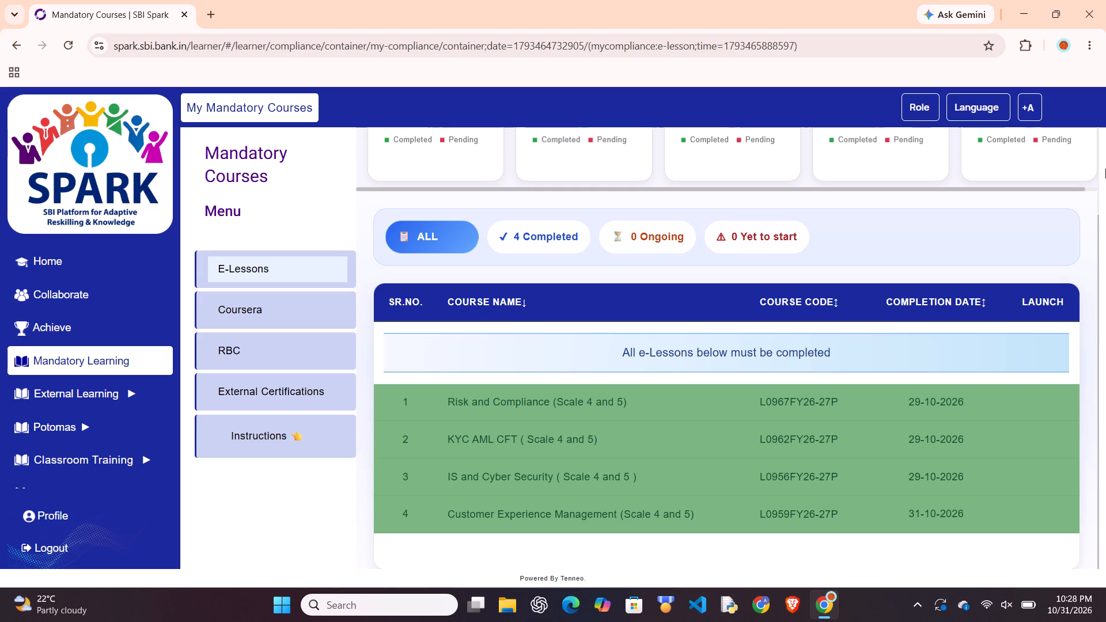
pyautogui.tripleClick(1105, 169)
pyautogui.press('Up')
pyautogui.press('Up')
pyautogui.press('Up')
pyautogui.press('Up')
pyautogui.press('Up')
pyautogui.press('Up')
pyautogui.press('Up')
pyautogui.press('Up')
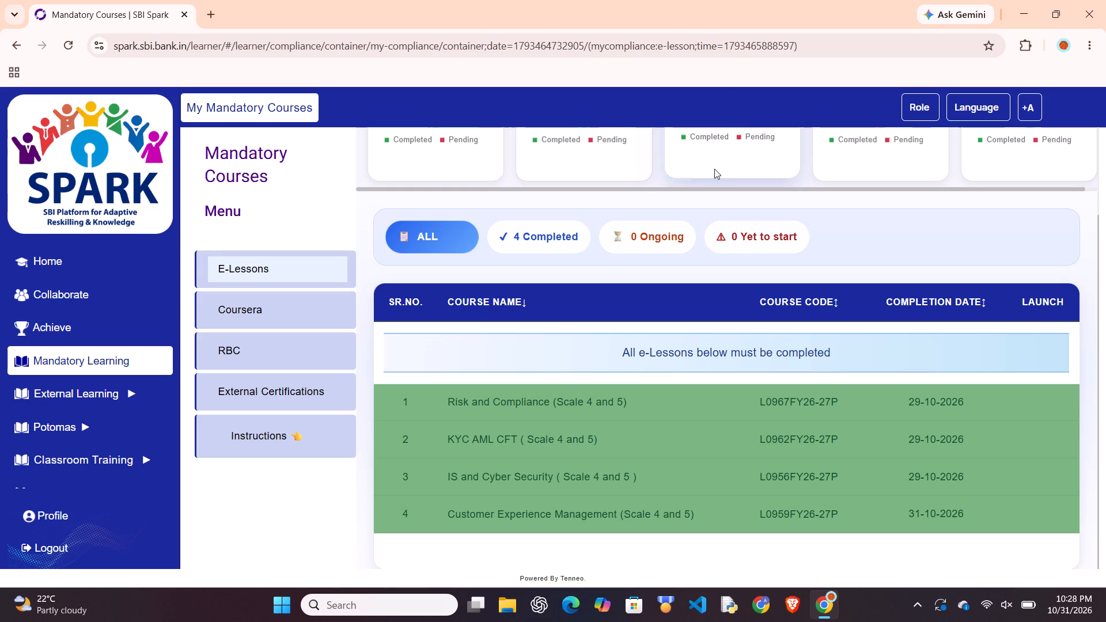
pyautogui.click(1097, 196)
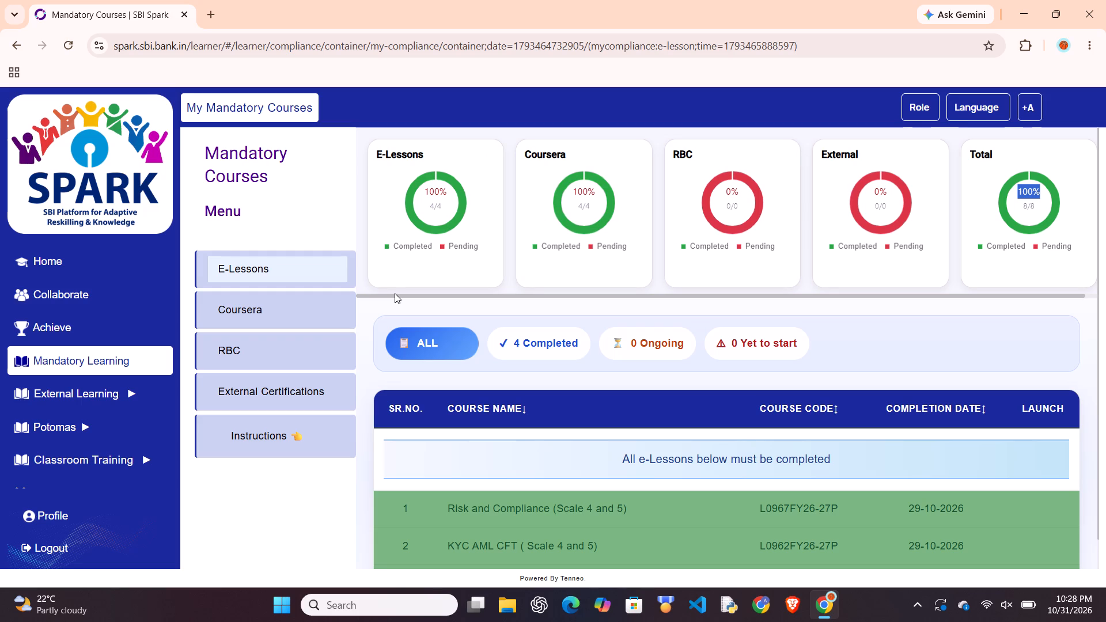
# Close the SBI Spark Mandatory Courses page.
pyautogui.click(184, 12)
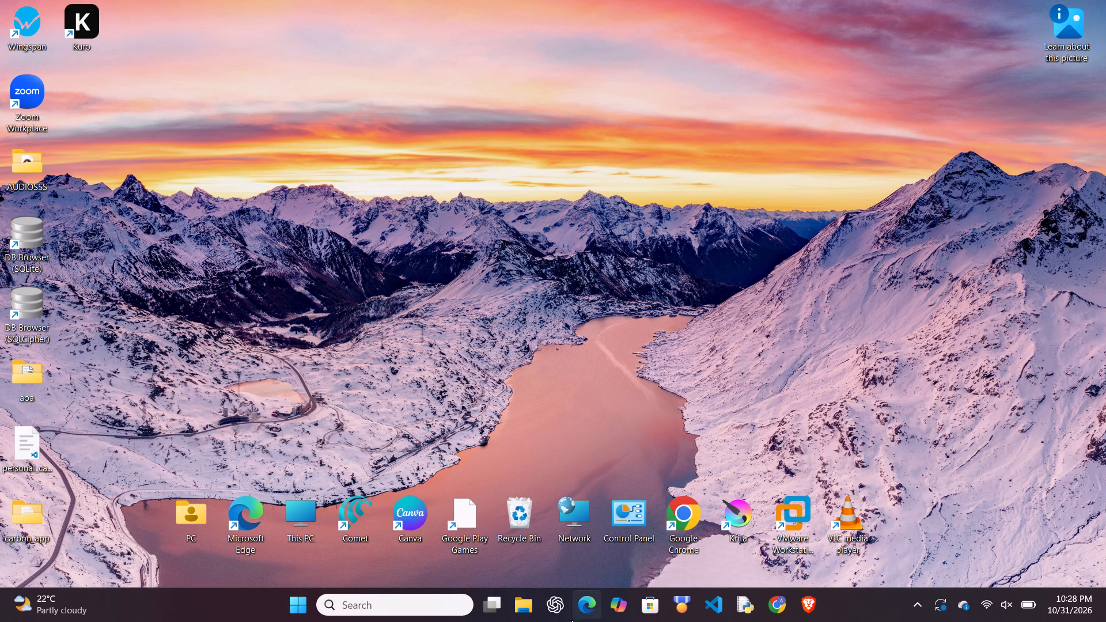
# Start Google Chrome from the desktop, maximize its profile chooser and open the Arnav profile.
pyautogui.click(381, 583)
pyautogui.click(687, 521)
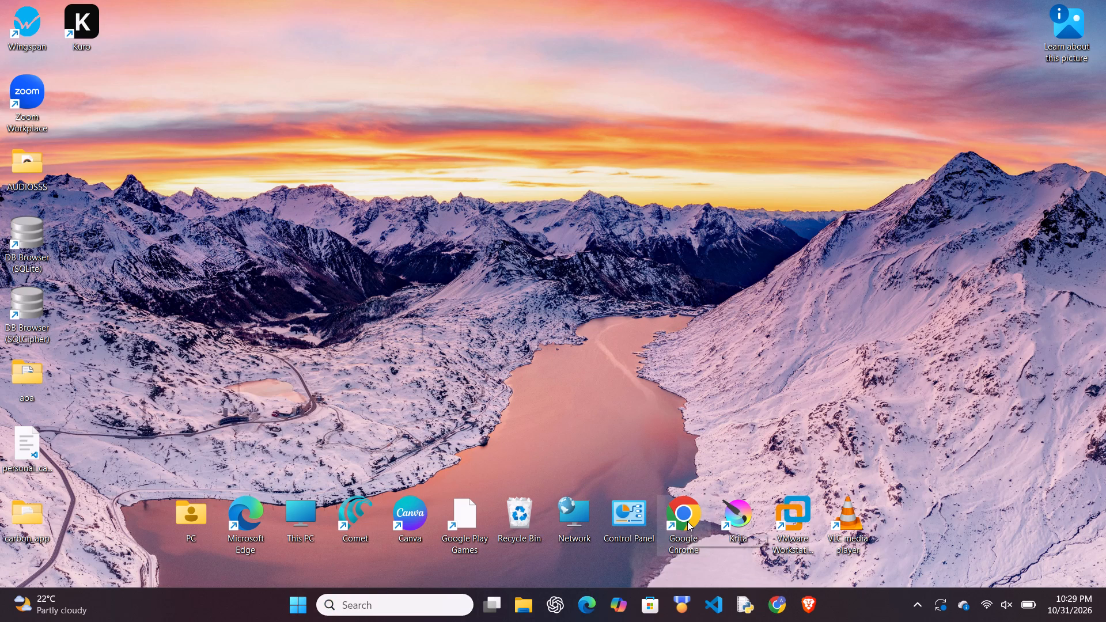
pyautogui.doubleClick(687, 521)
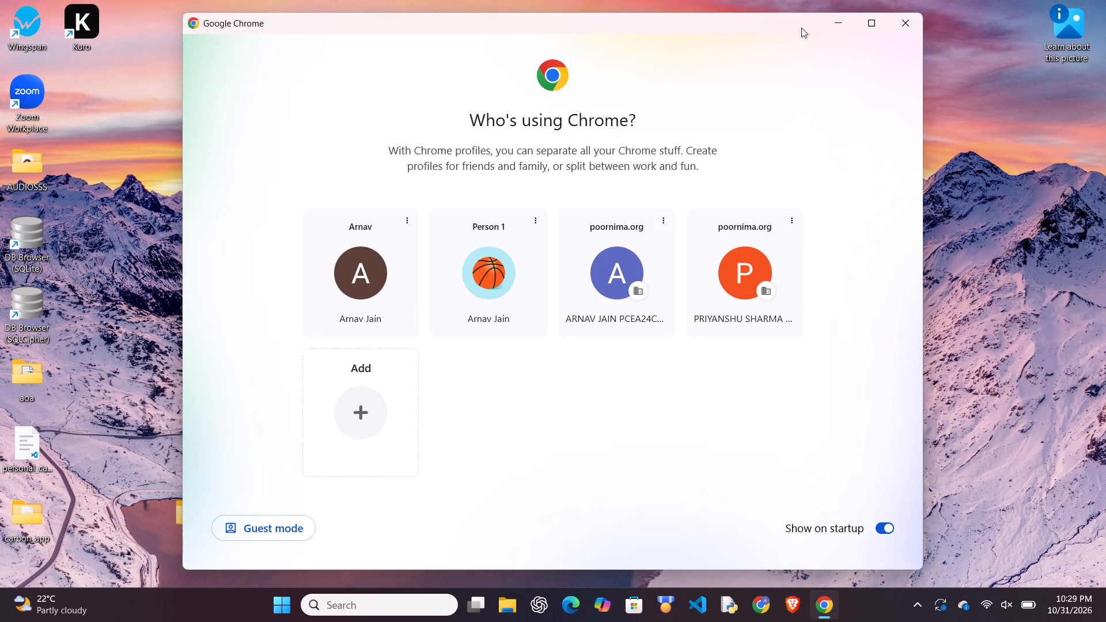
pyautogui.click(872, 31)
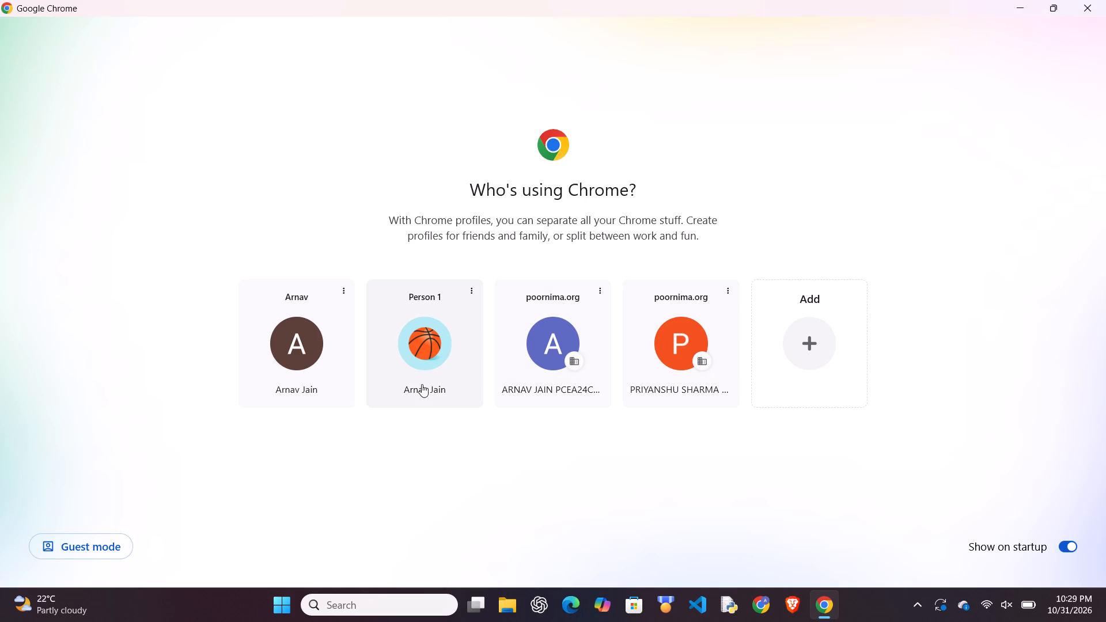
pyautogui.click(291, 348)
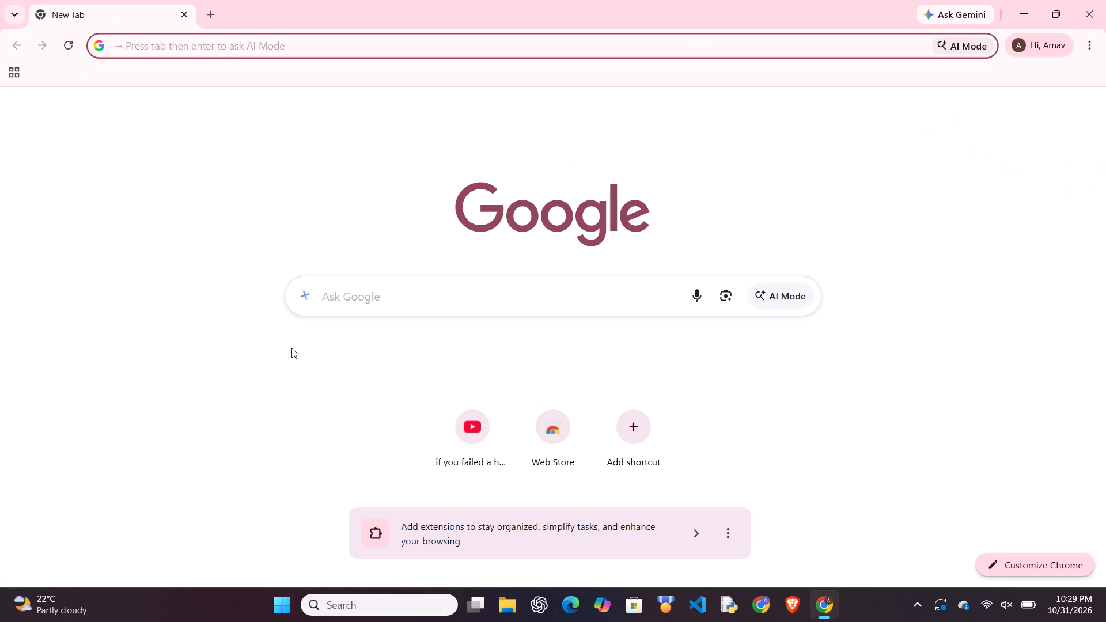
# Search Google for "tata" and restrict the results to news.
pyautogui.click(374, 295)
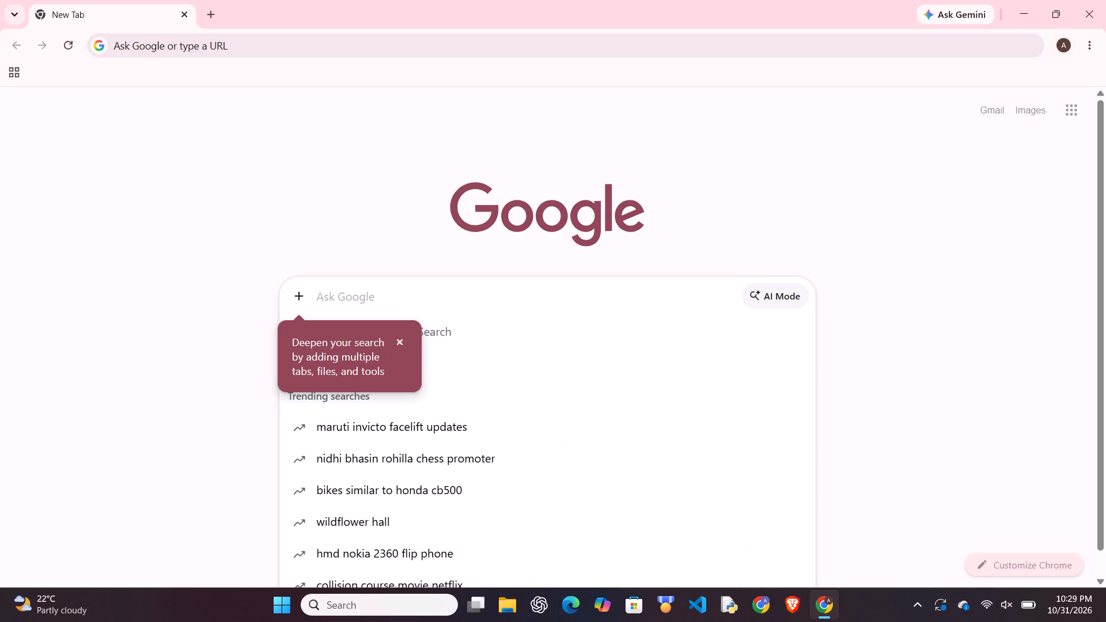
pyautogui.write('tata')
pyautogui.click(393, 302)
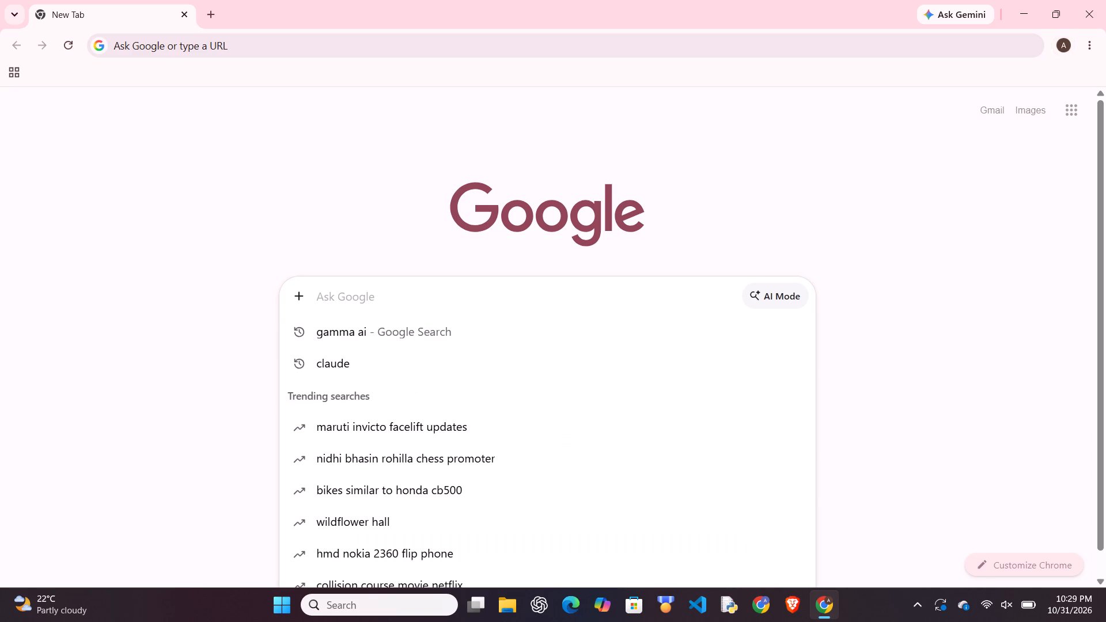
pyautogui.write('tata')
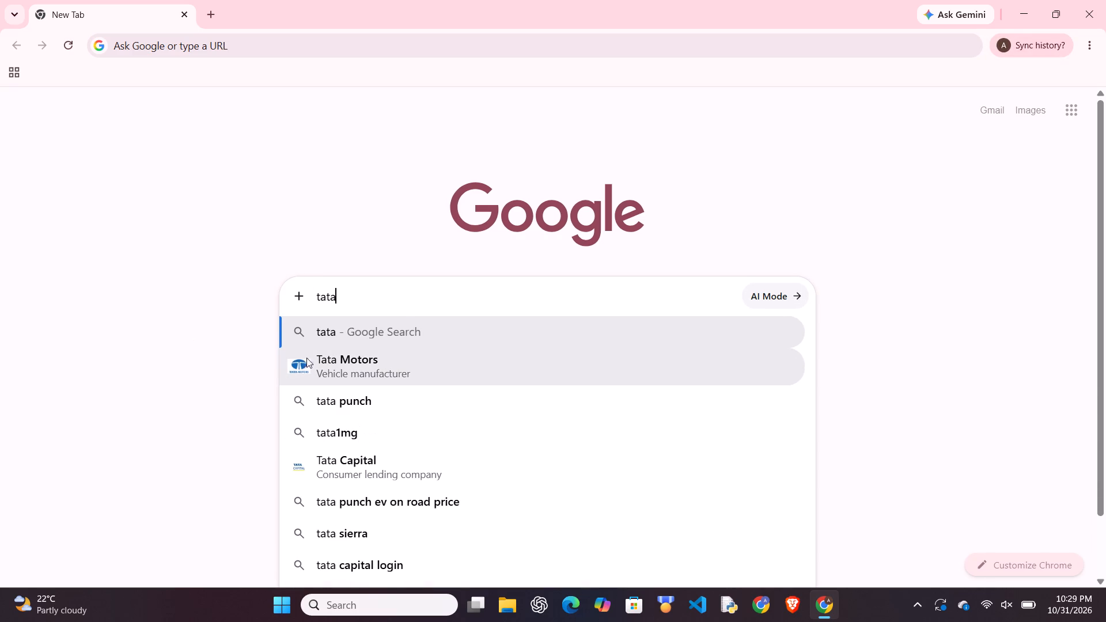
pyautogui.click(322, 330)
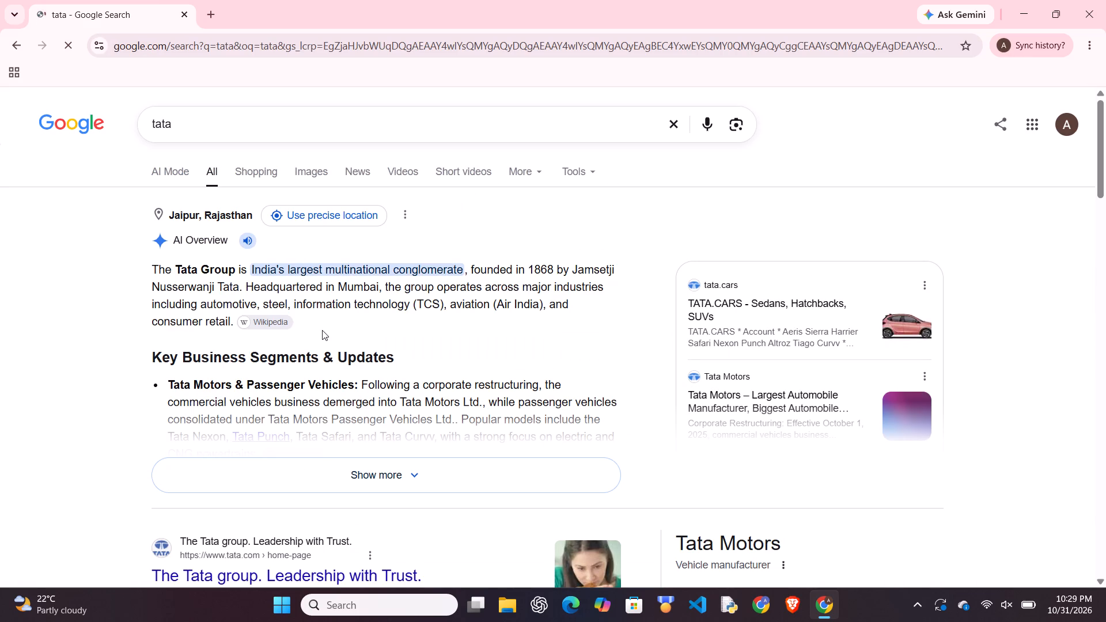
pyautogui.click(361, 165)
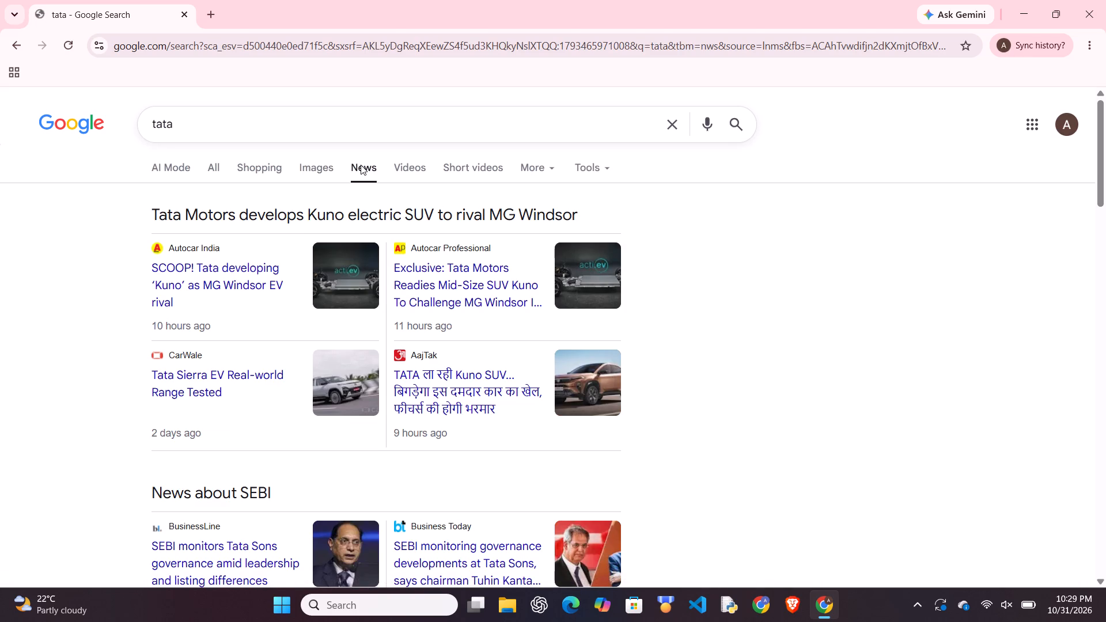
# Look through the Tata news results and open the Autocar Professional article about Tata Motors' mid-size SUV Kuno.
pyautogui.press('Down')
pyautogui.press('Down')
pyautogui.press('Down')
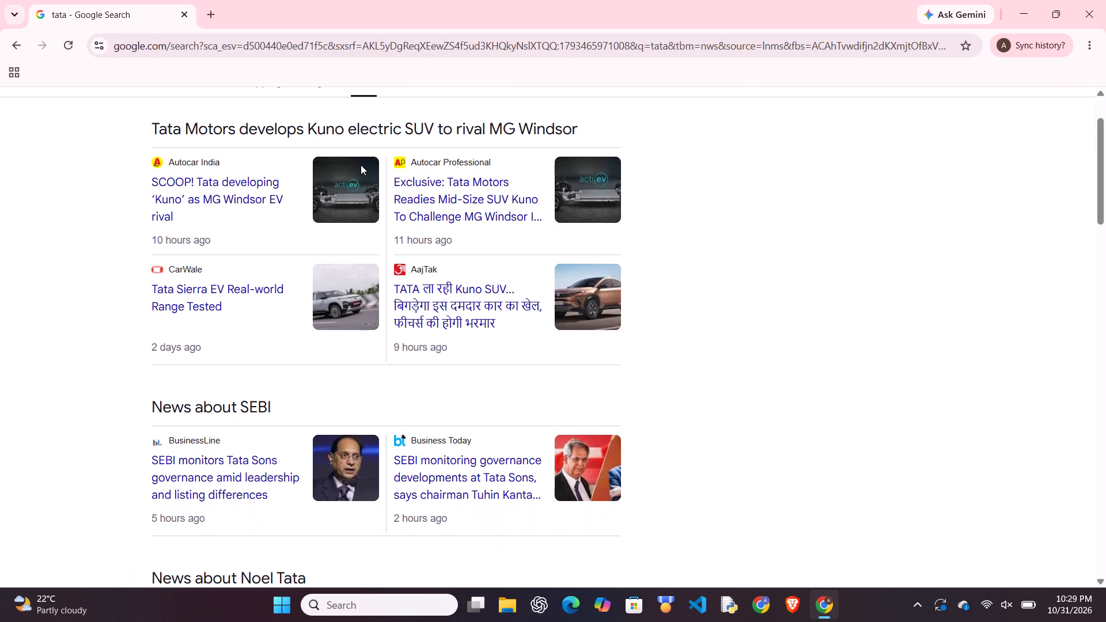
pyautogui.press('Down')
pyautogui.press('Up')
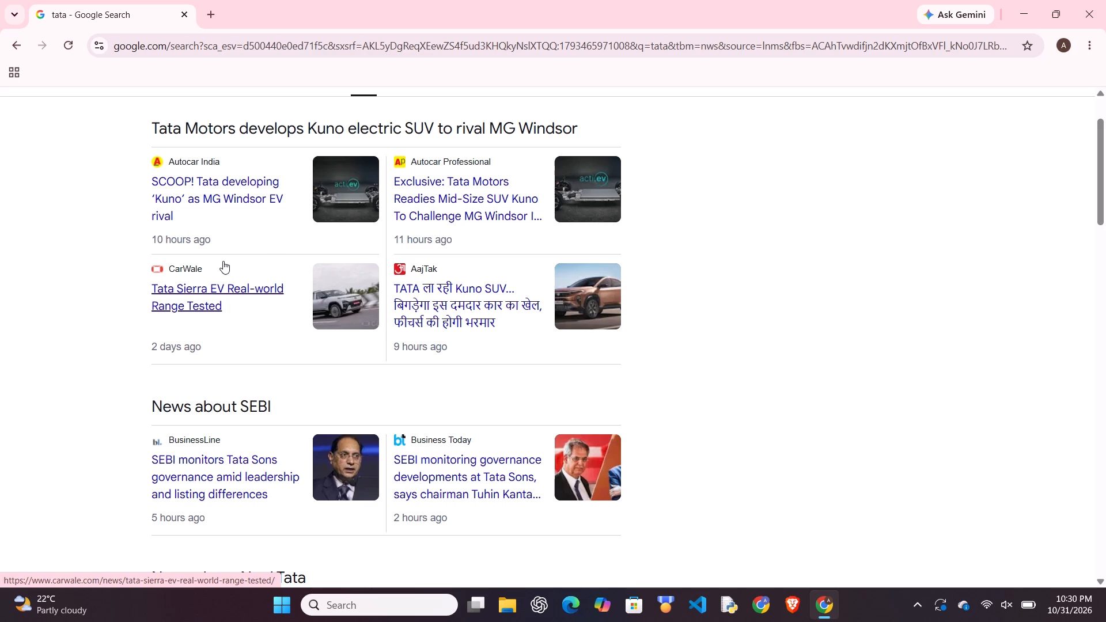
pyautogui.click(449, 183)
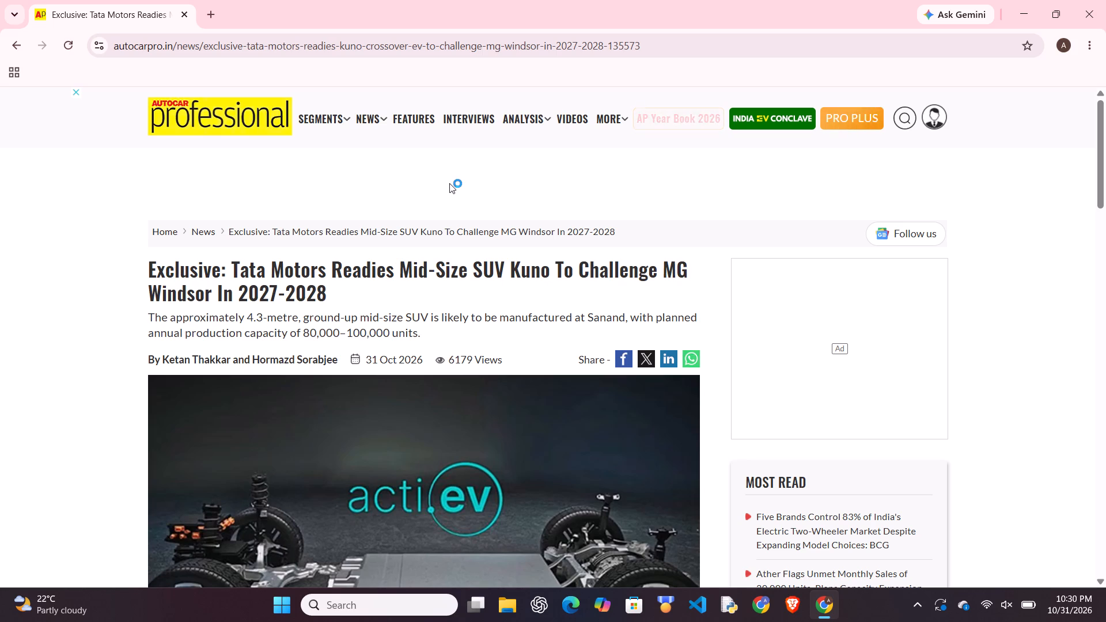
# Read the Autocar Professional article on Tata Motors' Kuno SUV, including the section on Sanand's role as an EV hub.
pyautogui.press('Down')
pyautogui.press('Down')
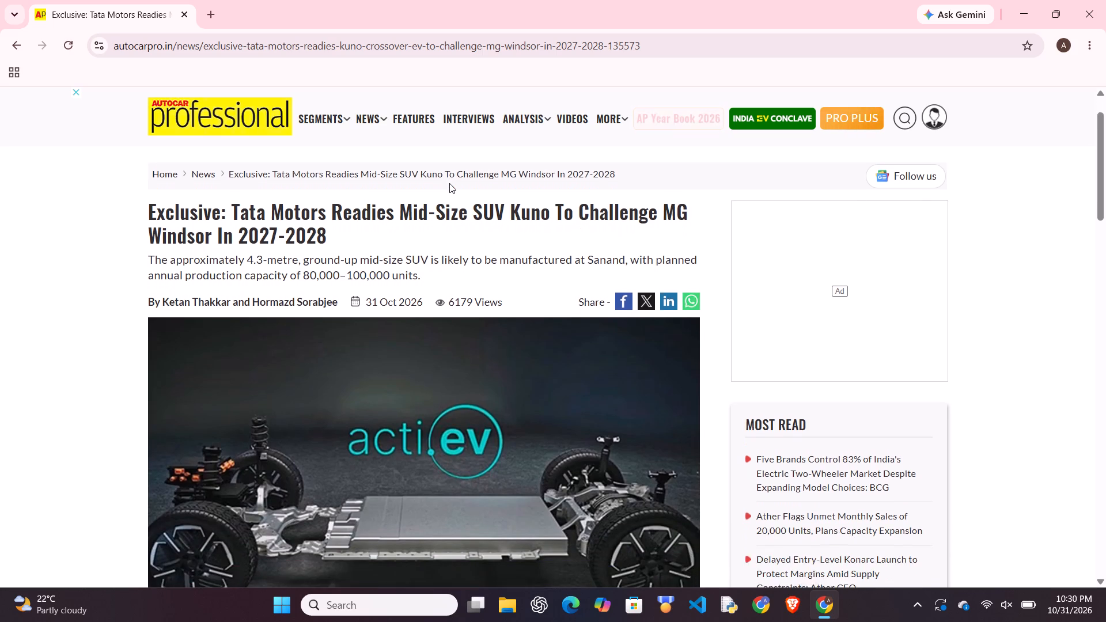
pyautogui.press('Down')
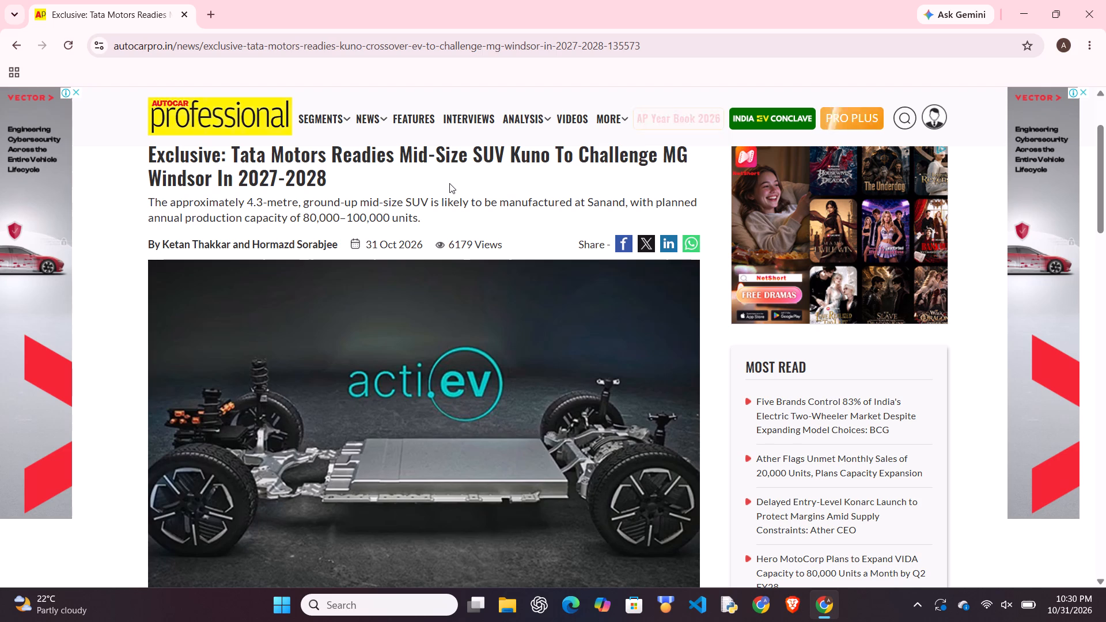
pyautogui.press('Down')
pyautogui.press('Down')
pyautogui.press('Down')
pyautogui.press('Down')
pyautogui.press('Down')
pyautogui.press('Down')
pyautogui.press('Down')
pyautogui.press('Down')
pyautogui.press('Down')
pyautogui.press('Down')
pyautogui.press('Down')
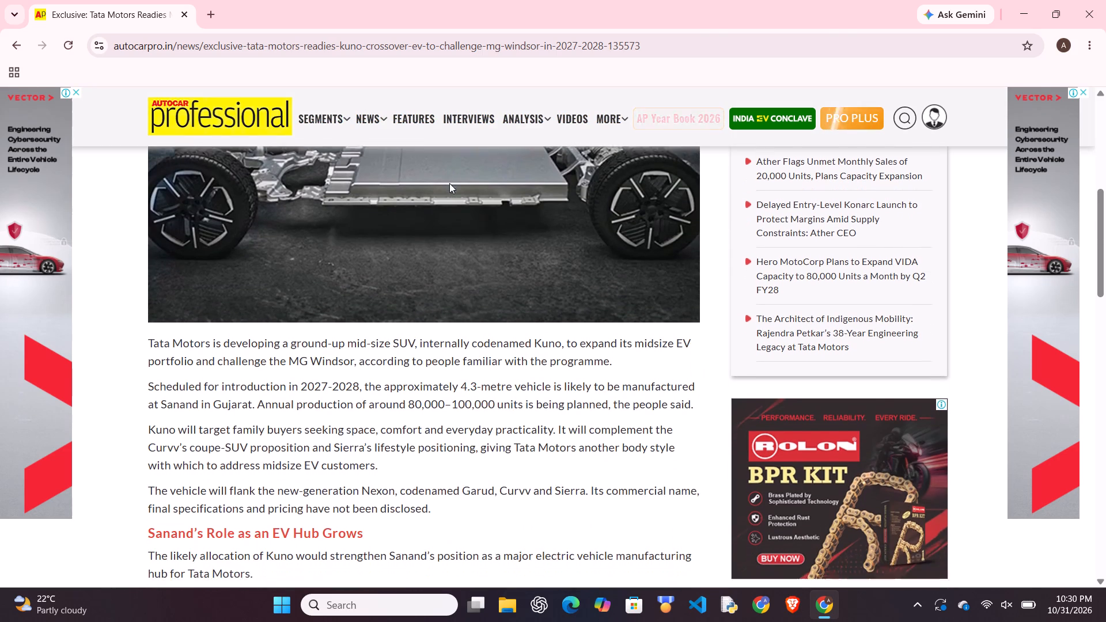
pyautogui.press('Down')
pyautogui.press('Down')
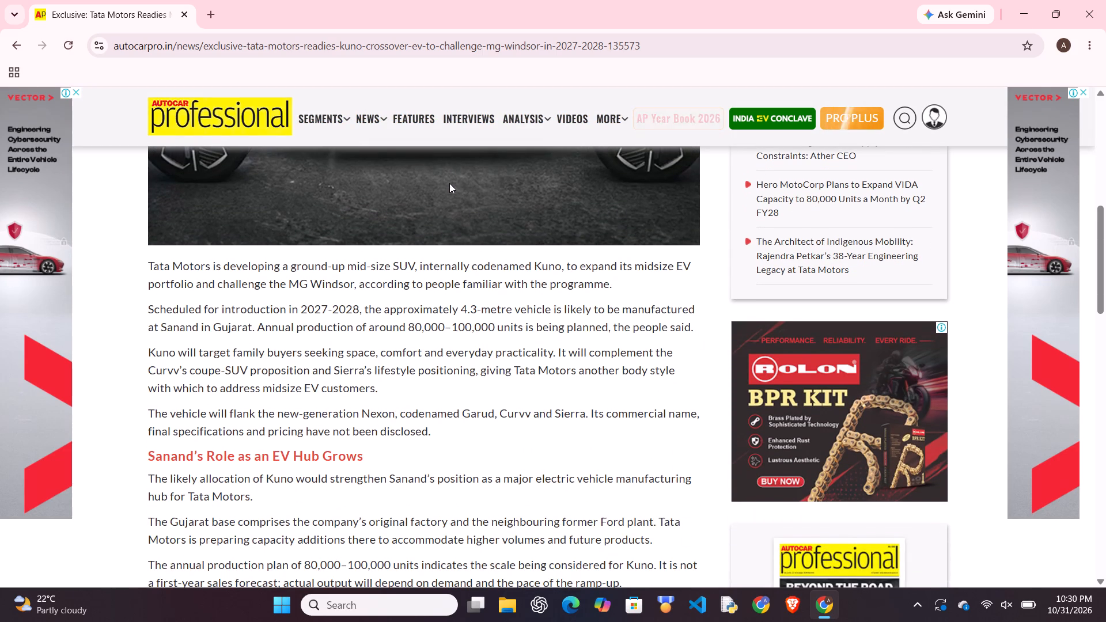